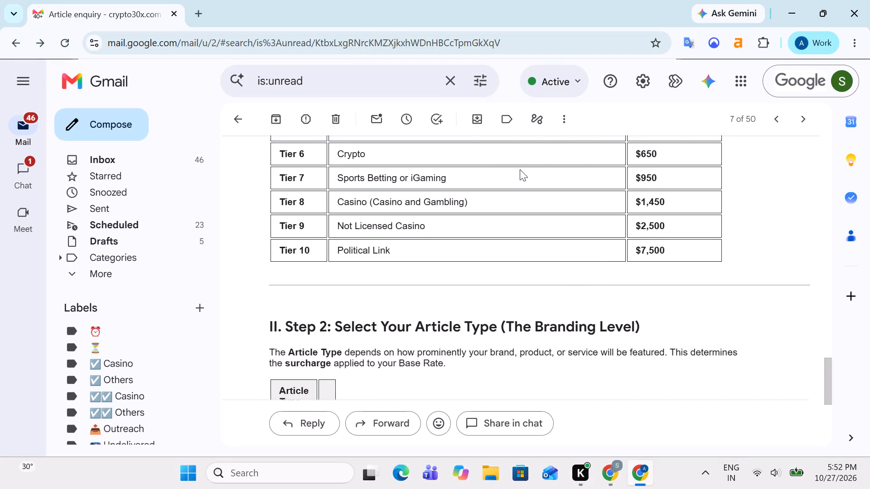
Review the link tier prices and earlier messages in the CRYPTO30X article enquiry email thread.
scroll(412, 239, down, 5)
scroll(412, 279, up, 7)
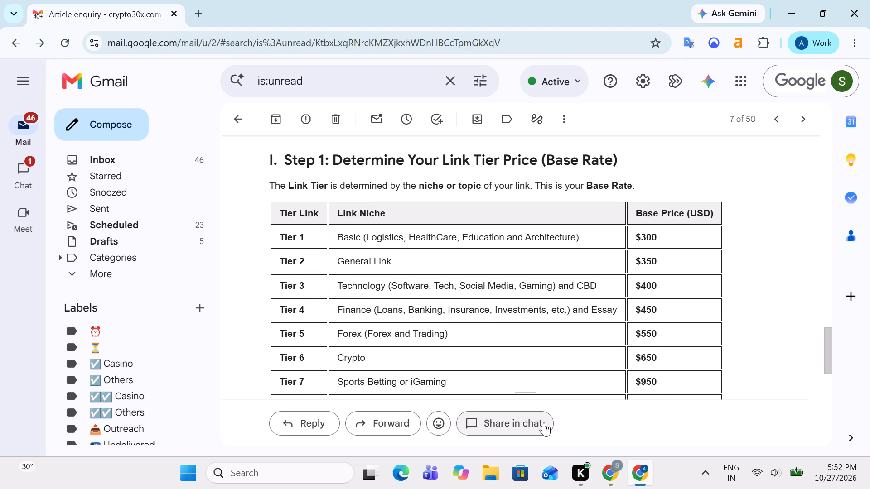
scroll(530, 371, up, 4)
scroll(447, 290, up, 2)
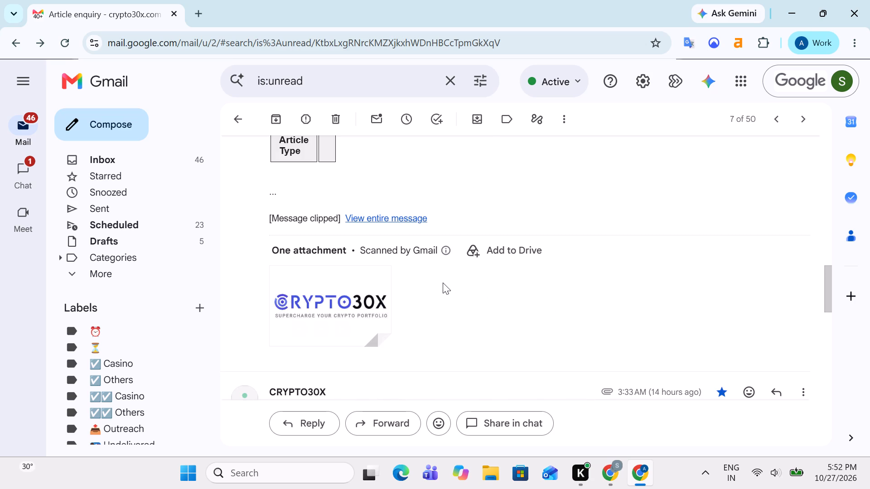
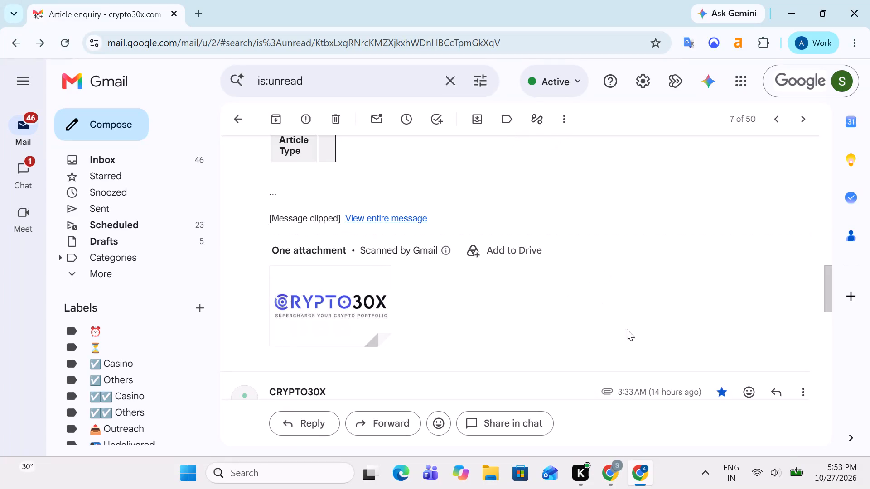
Reread the Crypto30x thread, covering the original enquiry, link tier prices, article type sections and attachments in both replies.
scroll(517, 281, down, 4)
scroll(516, 278, up, 3)
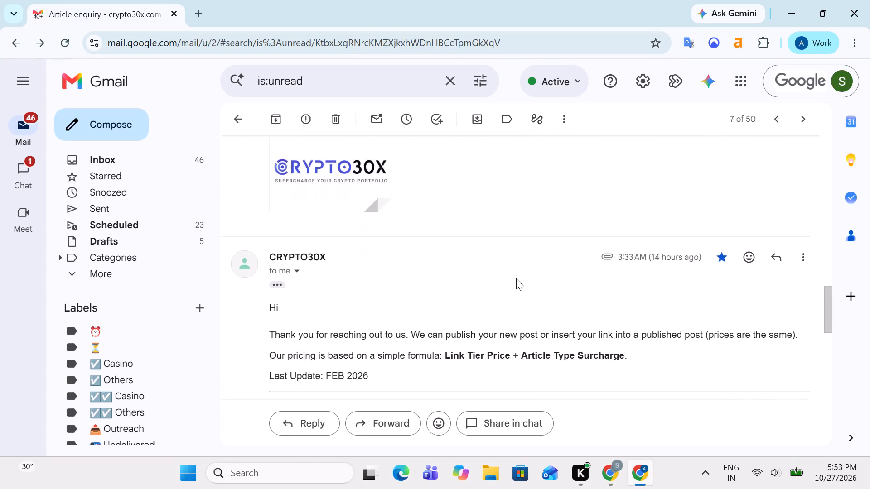
scroll(516, 278, up, 1)
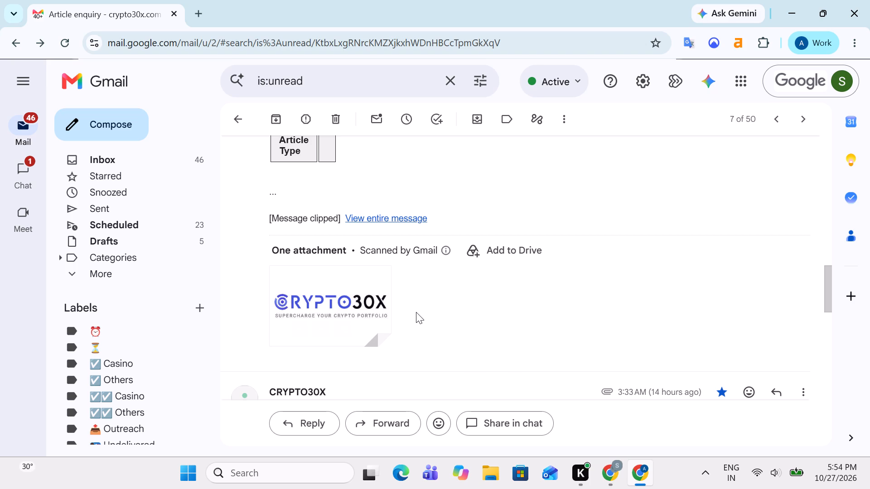
scroll(416, 312, up, 2)
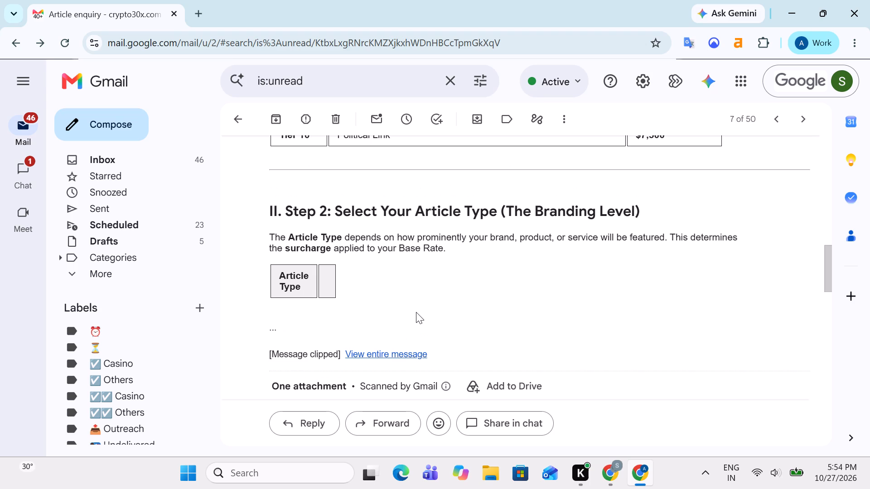
scroll(481, 333, up, 1)
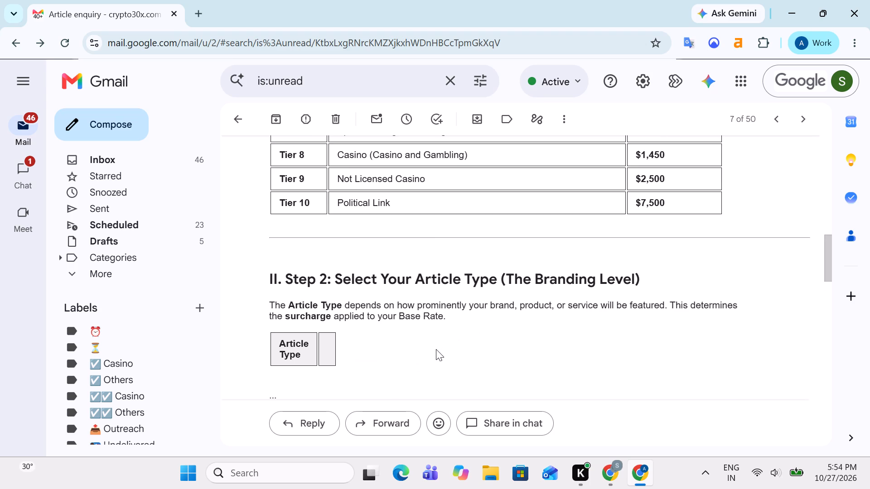
scroll(436, 349, up, 2)
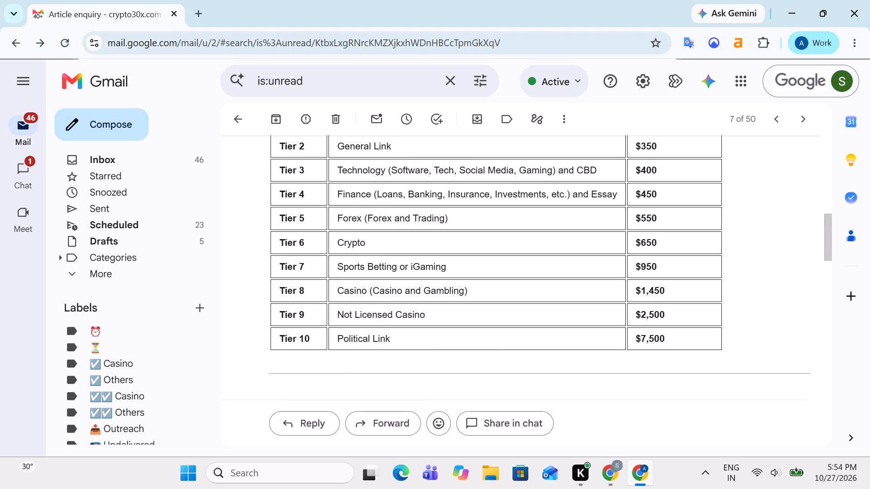
scroll(387, 322, up, 3)
scroll(365, 281, up, 4)
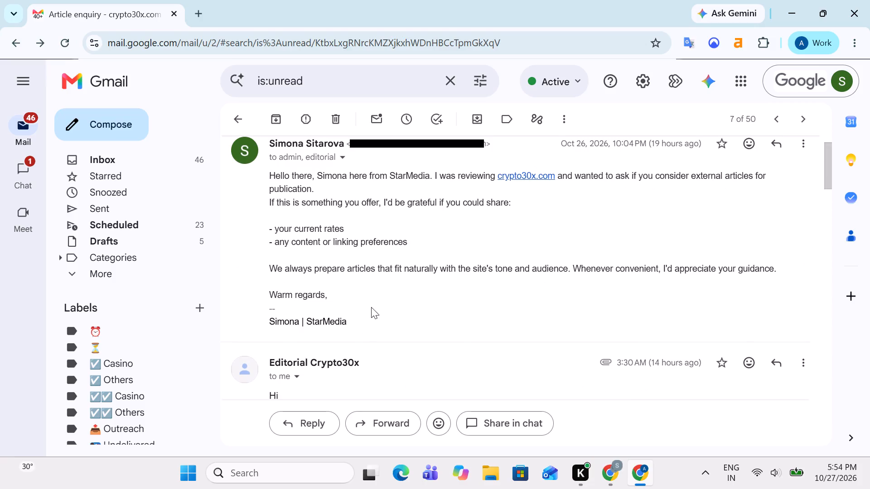
scroll(360, 301, up, 3)
scroll(328, 257, down, 4)
scroll(351, 296, down, 6)
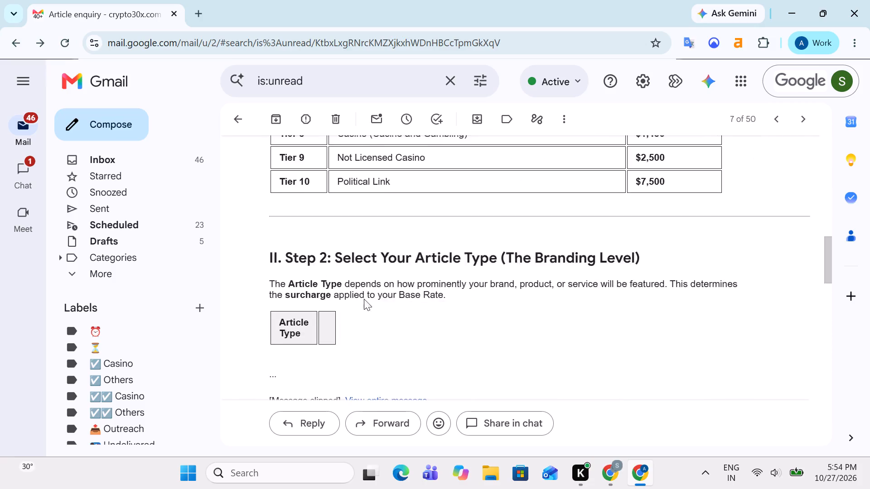
scroll(372, 293, down, 8)
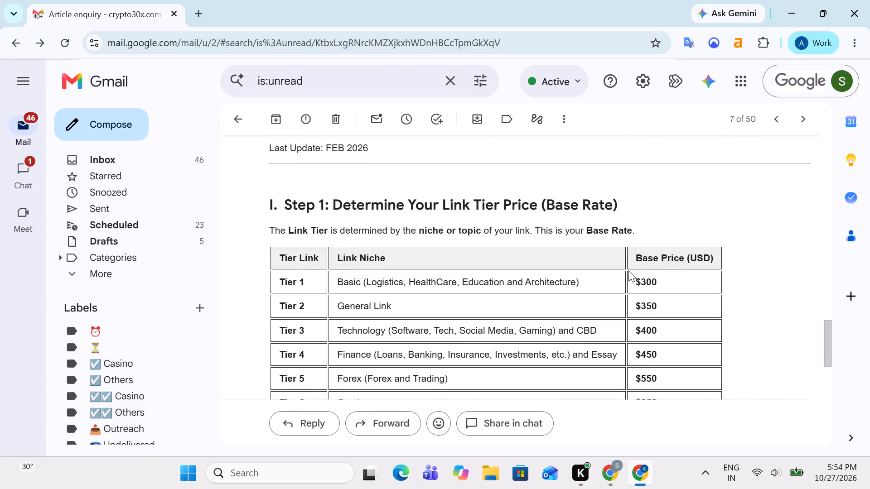
scroll(620, 212, down, 6)
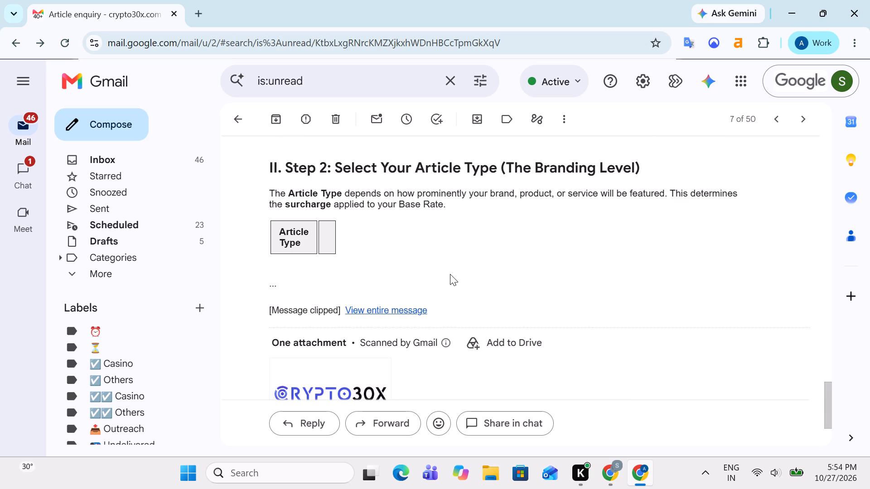
scroll(446, 272, down, 7)
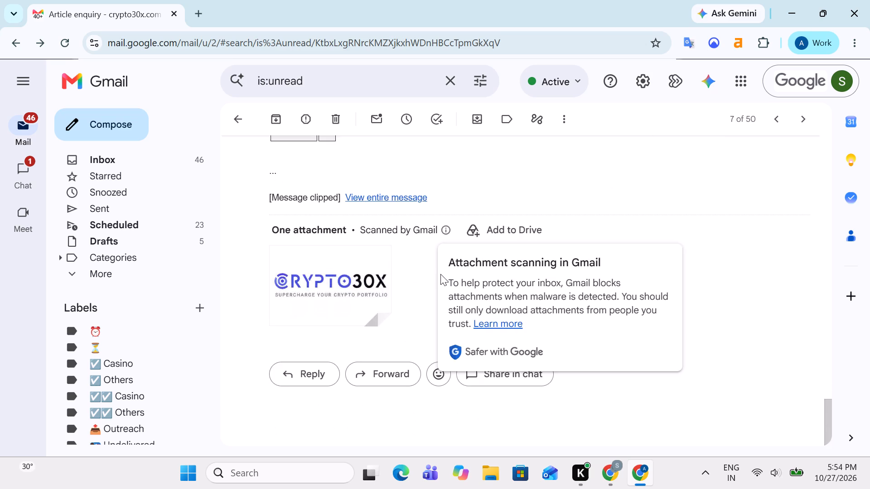
scroll(440, 274, up, 10)
scroll(329, 275, up, 11)
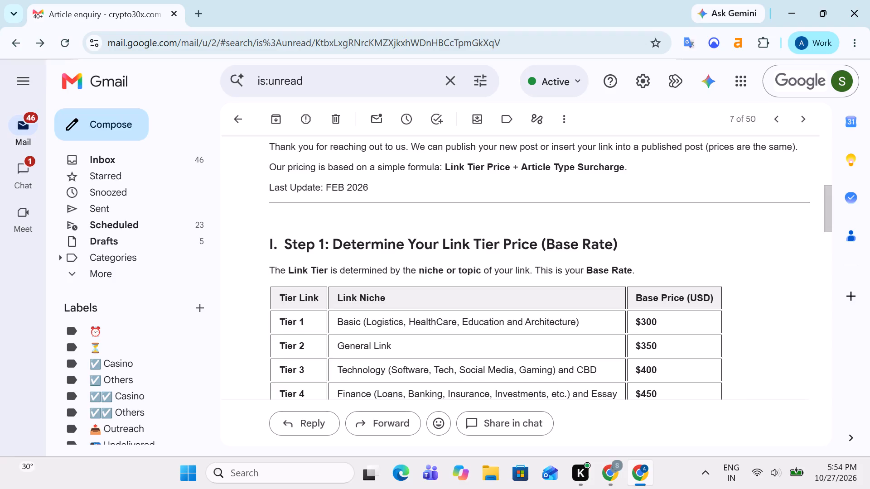
scroll(322, 225, up, 3)
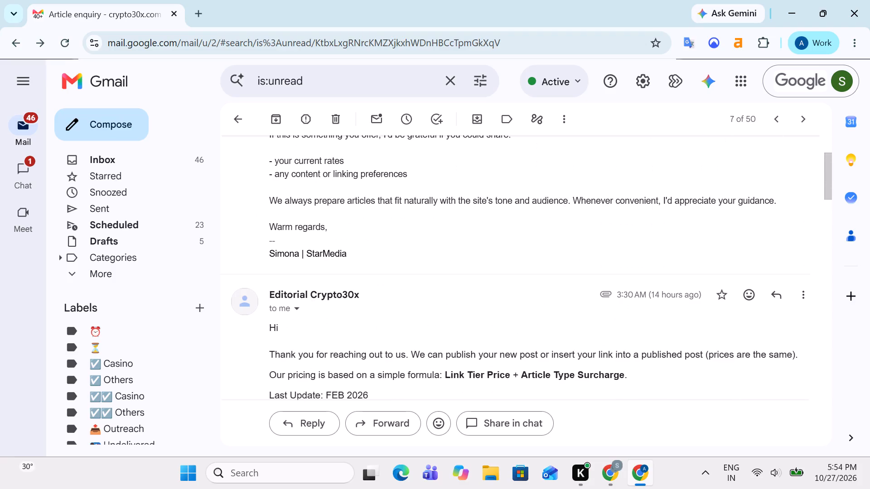
scroll(336, 169, up, 4)
scroll(333, 266, down, 3)
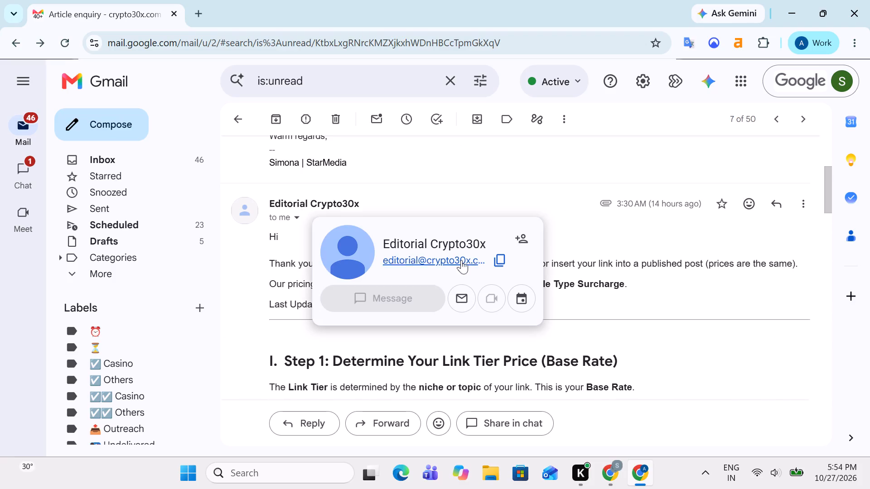
Switch to the New Master Sheet and check the crypto30x.com row against the Editorial Crypto30x sender's contact details.
click(492, 255)
key(alt+Tab)
key(Right)
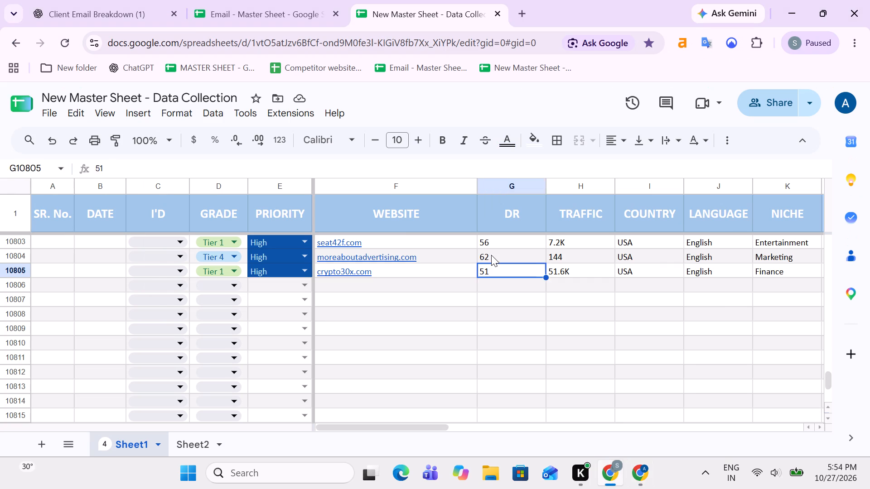
key(Right)
key(Right)
key(Right)
key(Right)
key(Right)
key(Right)
key(Right)
key(Right)
key(Right)
key(Right)
key(Right)
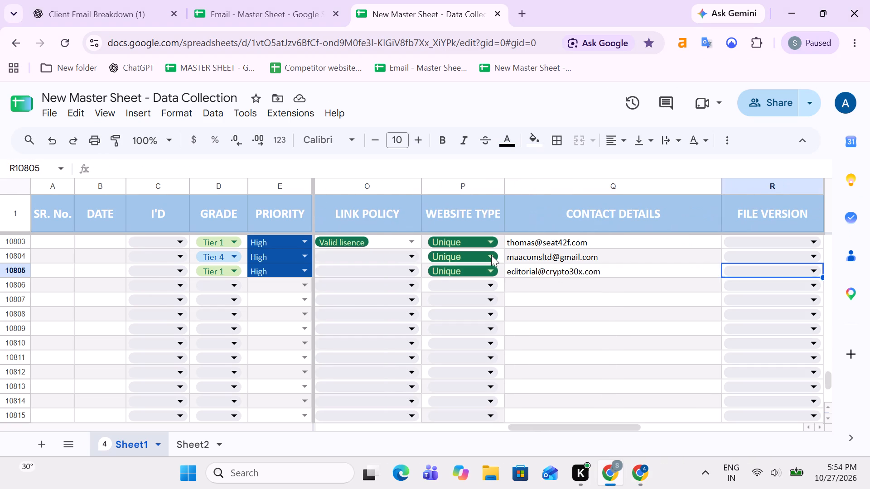
key(Left)
key(Left)
key(Right)
key(Left)
key(Left)
key(Left)
key(Left)
key(Left)
key(Left)
key(Left)
key(Left)
key(Left)
key(Left)
key(Left)
key(Left)
key(Left)
key(Left)
key(Left)
key(Left)
key(Left)
key(Left)
key(Left)
key(Left)
key(Right)
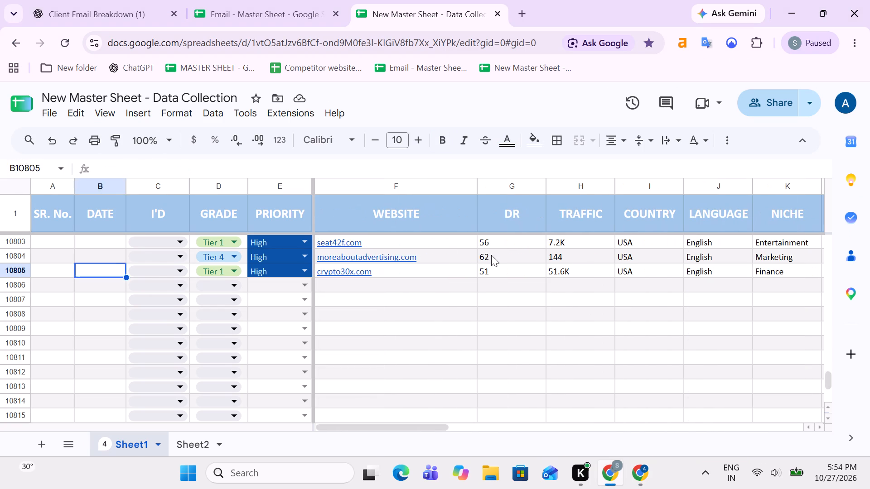
key(Right)
key(Right)
key(Right)
key(Right)
key(Left)
key(Right)
key(alt+Tab)
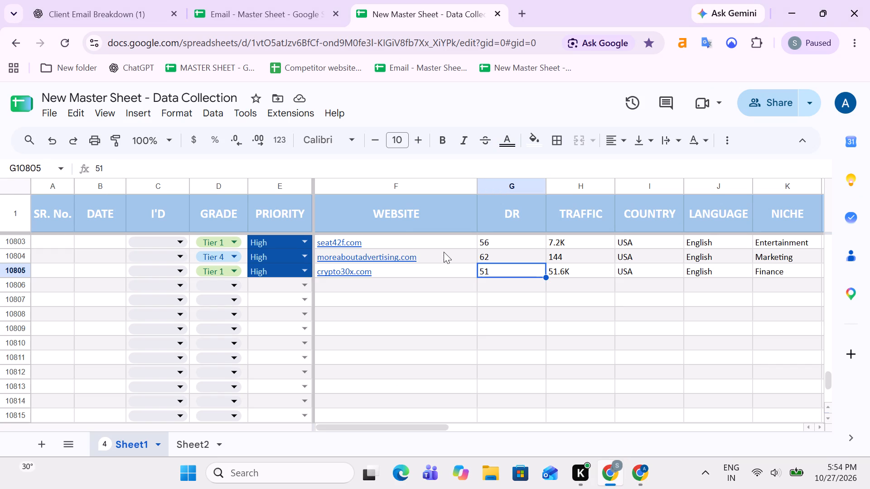
key(Left)
key(Left)
key(Left)
key(Right)
key(Right)
key(Left)
key(Left)
key(Left)
key(Left)
key(Left)
key(Left)
key(Left)
key(Left)
key(Left)
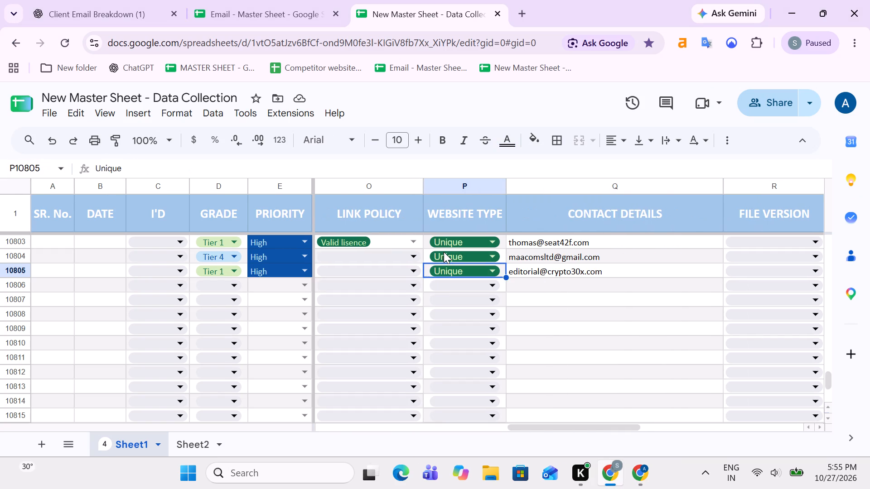
key(Right)
key(Right)
key(Right)
key(Right)
key(Right)
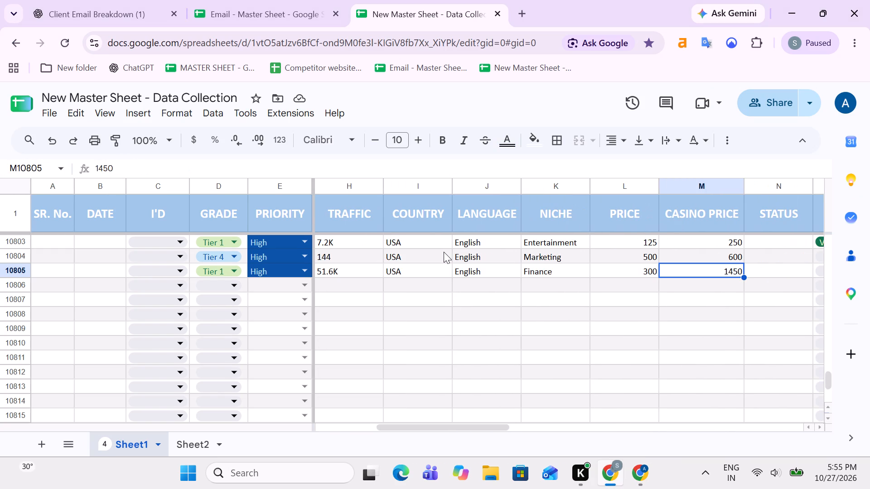
key(Right)
key(Right)
key(Right)
key(Right)
key(Left)
key(Left)
key(Left)
key(Left)
key(Left)
key(Left)
key(Left)
key(Left)
key(Left)
key(Left)
key(Left)
key(Left)
key(Left)
key(Left)
key(Left)
key(Left)
key(Left)
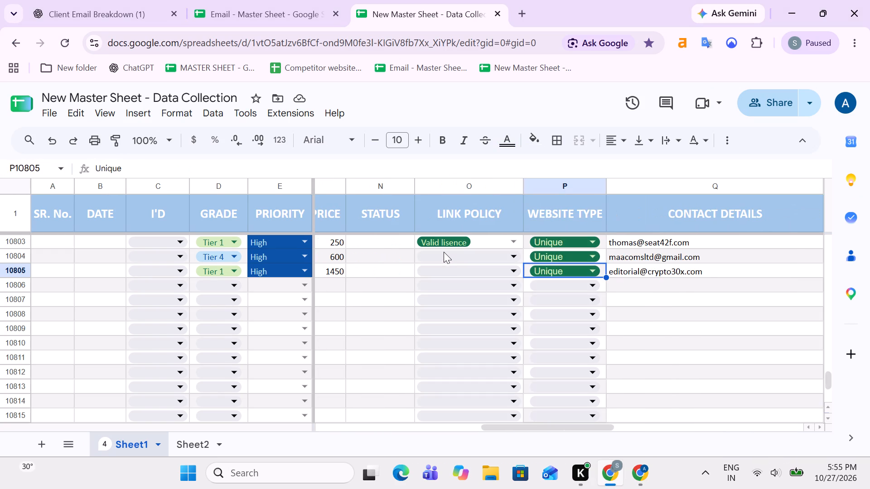
key(Right)
key(Right)
key(Right)
key(Right)
key(Right)
Return to the email thread and review the latest CRYPTO30X message above the blank reply draft.
scroll(444, 252, up, 1)
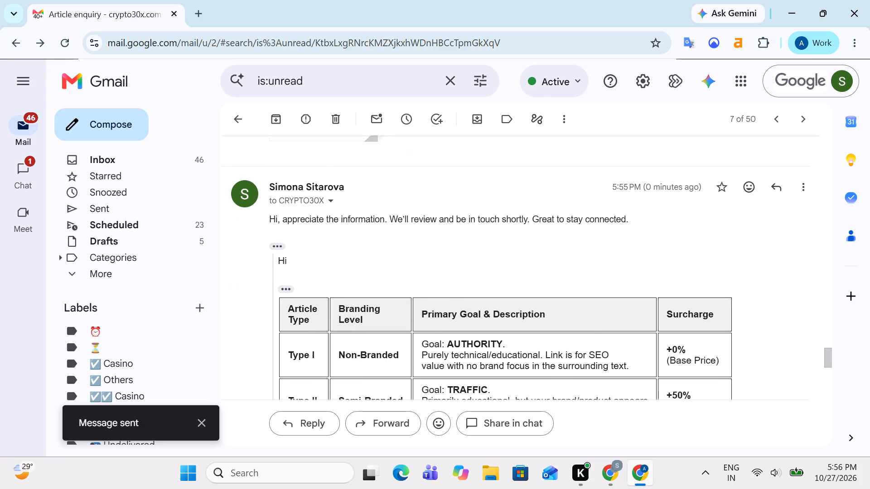
scroll(533, 316, down, 3)
scroll(532, 314, up, 8)
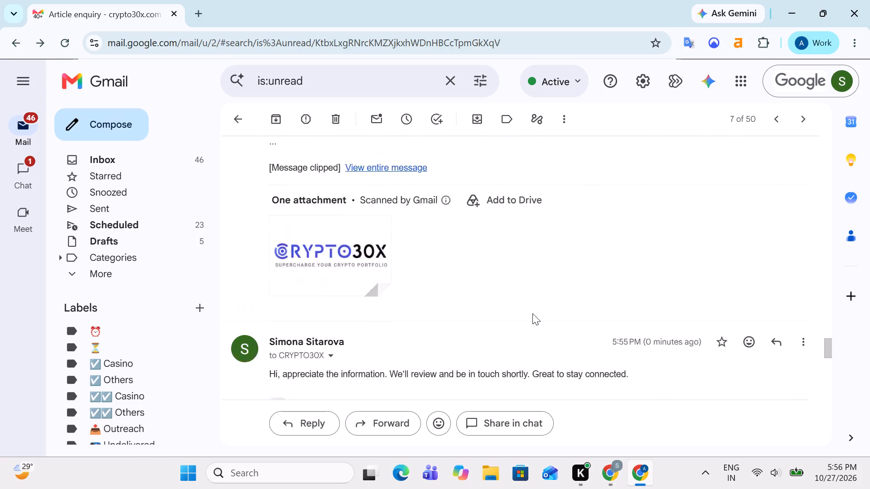
scroll(532, 313, up, 3)
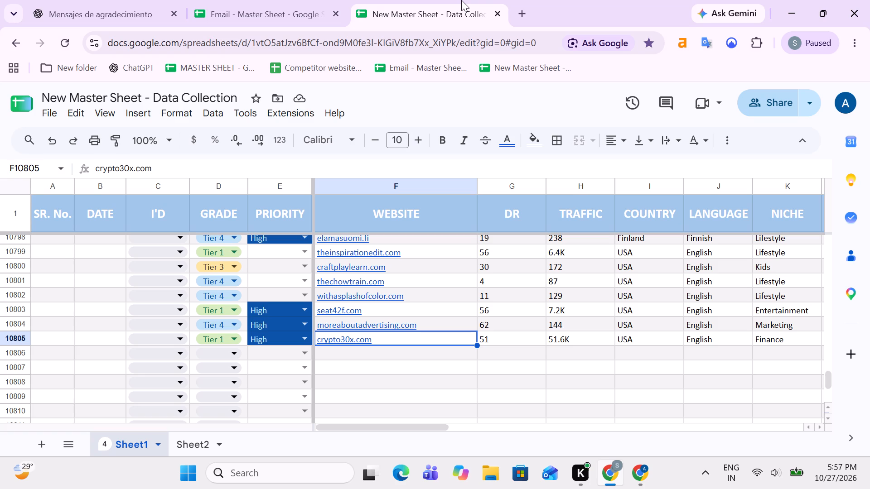
Check the crypto30x.com row's entries from the grade and priority columns across to contact details, file version and important notes.
key(Right)
key(Left)
key(Right)
key(Left)
key(Right)
key(Right)
key(Right)
key(Right)
key(Right)
key(Right)
key(Right)
key(Right)
key(Right)
key(Right)
key(Right)
key(Right)
key(Right)
key(Left)
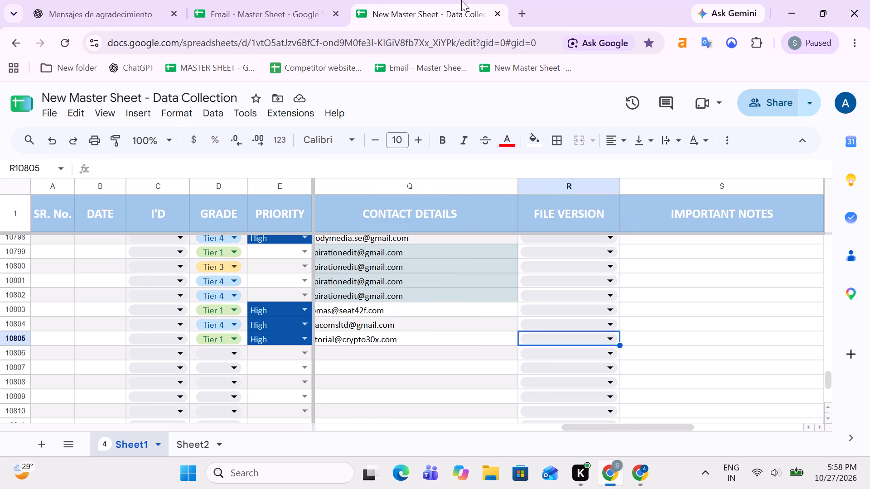
key(Right)
key(Left)
key(Left)
key(Left)
key(Left)
key(Left)
key(Left)
key(Left)
key(Left)
key(Left)
key(Left)
key(Left)
key(Left)
key(Left)
key(Left)
key(Left)
key(Left)
key(Left)
key(Left)
key(Left)
key(Left)
key(Right)
key(Right)
key(Right)
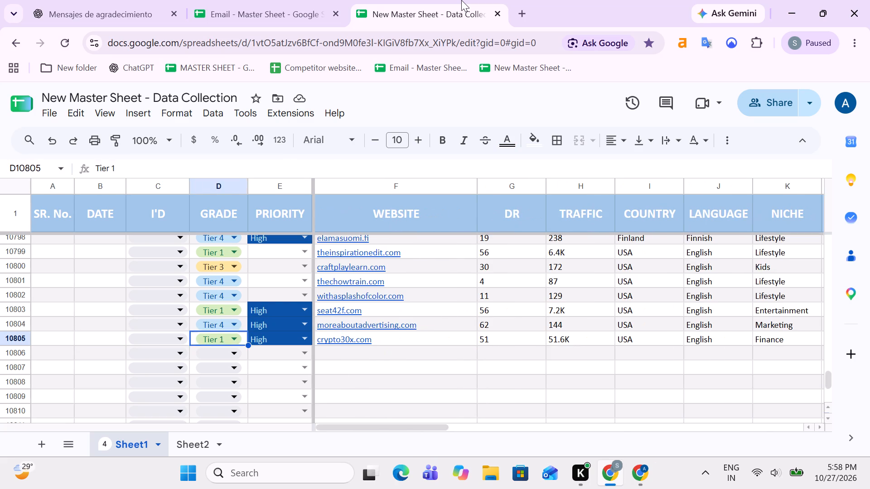
key(Right)
key(Right)
key(Left)
key(Right)
Switch to Gmail and apply the double-checkmark Casino label to the crypto30x.com article enquiry conversation.
key(alt+Tab)
scroll(525, 69, down, 20)
scroll(525, 69, down, 3)
scroll(533, 283, up, 20)
scroll(533, 283, up, 4)
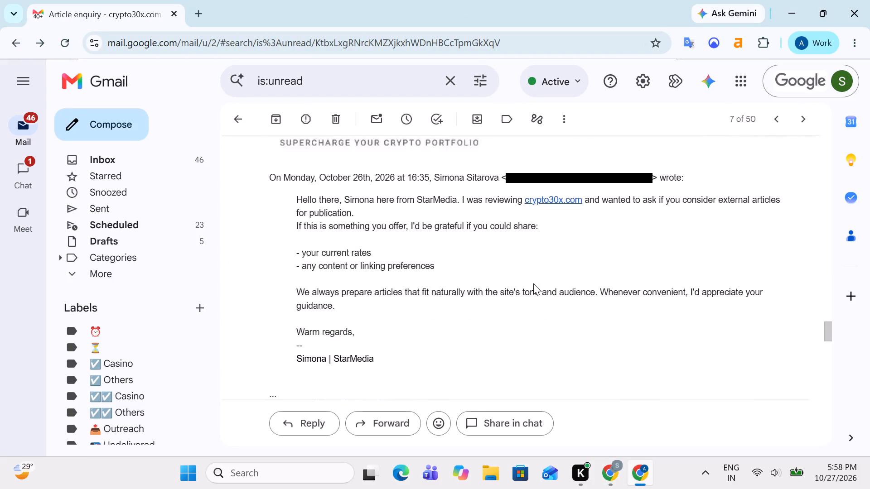
scroll(533, 283, up, 20)
scroll(533, 283, up, 20)
scroll(533, 283, up, 15)
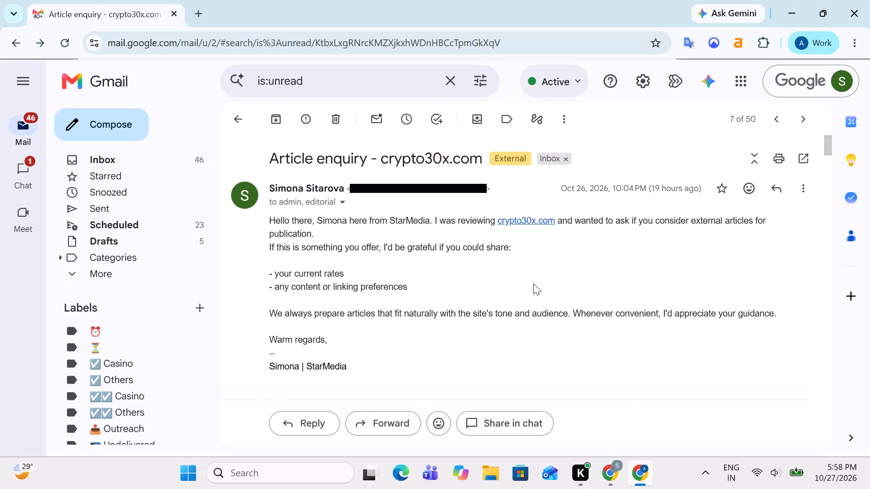
click(506, 120)
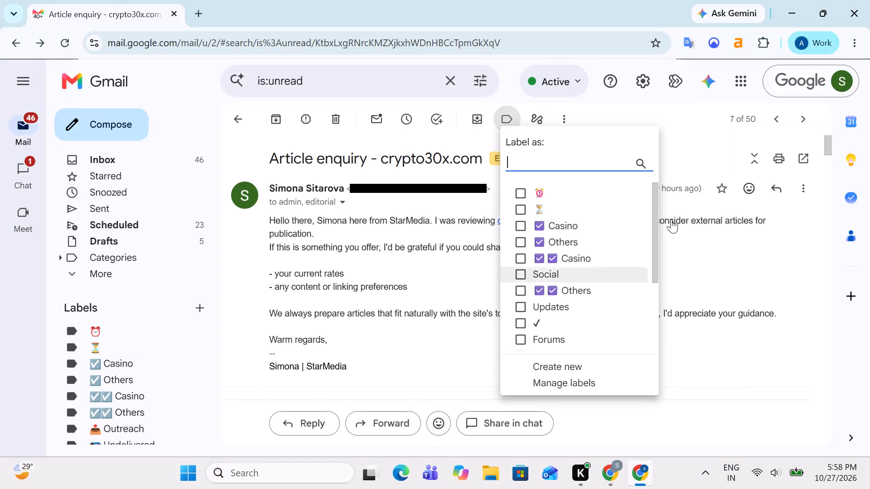
click(571, 259)
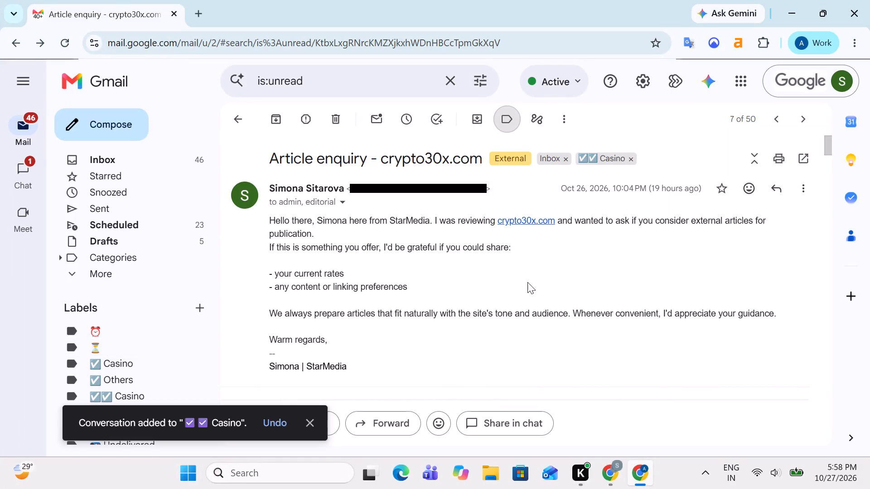
Review the content guidelines and the payment and discounts section in the crypto30x.com enquiry thread.
scroll(535, 312, down, 8)
scroll(536, 312, down, 20)
scroll(536, 312, down, 8)
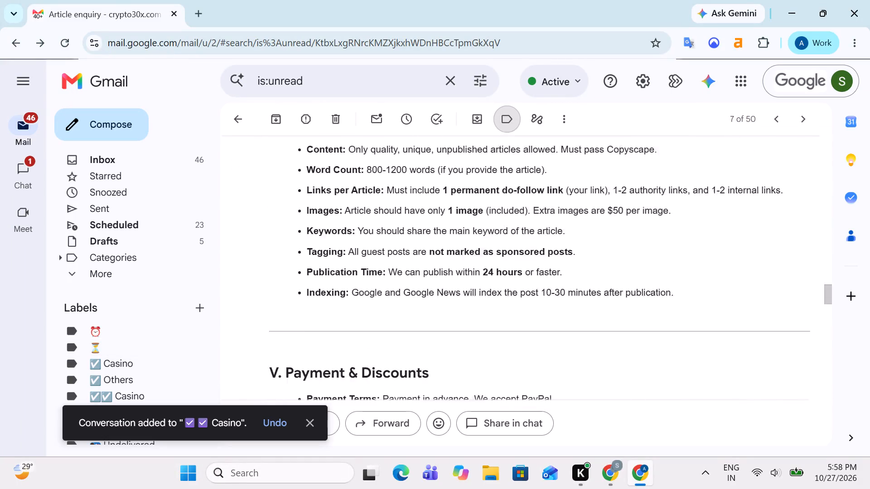
scroll(538, 311, down, 15)
scroll(554, 312, down, 6)
Switch to the New Master Sheet - Data Collection spreadsheet and recheck the crypto30x.com row's entries across its columns.
key(alt+Tab)
key(Right)
key(Right)
key(Right)
key(Right)
key(Right)
key(Right)
key(Right)
key(Right)
key(Right)
key(Right)
key(Right)
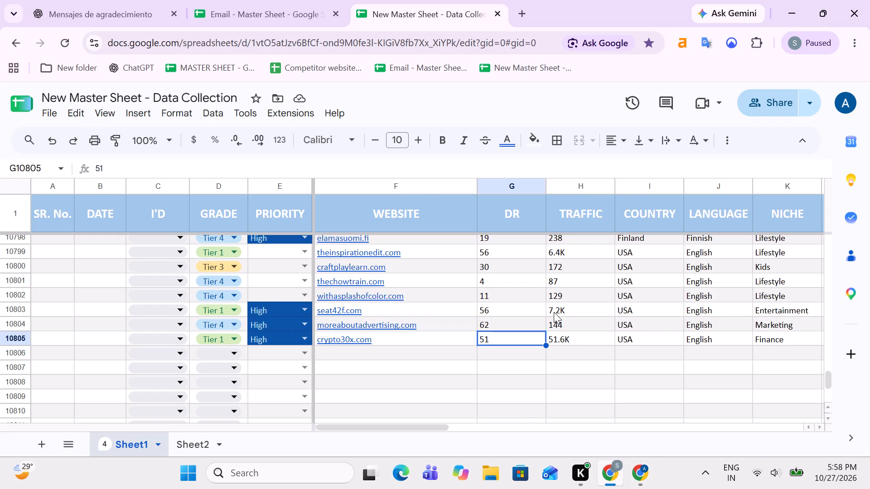
key(Left)
key(Right)
key(Right)
key(Right)
key(Left)
key(Left)
key(Left)
key(Left)
key(Left)
key(Left)
key(Left)
key(Left)
key(Left)
key(Left)
key(Left)
key(Left)
key(Left)
key(Left)
key(Left)
key(Left)
key(Left)
key(Left)
key(Left)
key(Left)
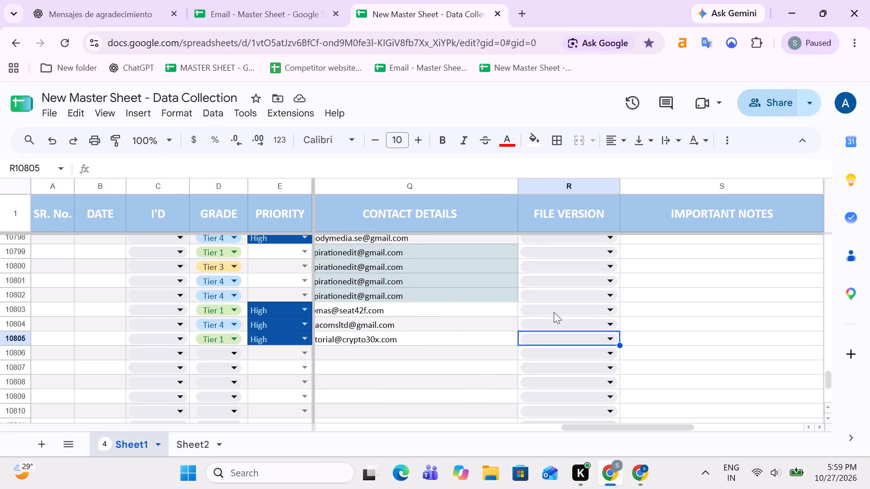
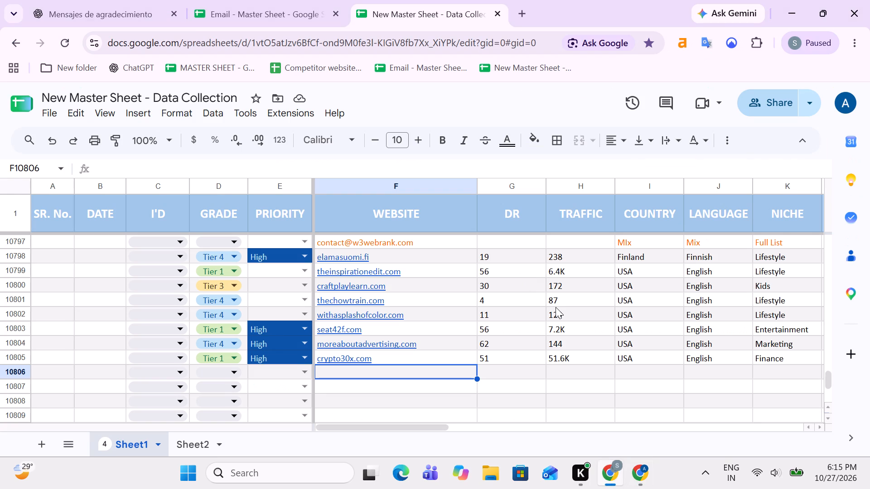
key(ctrl+v)
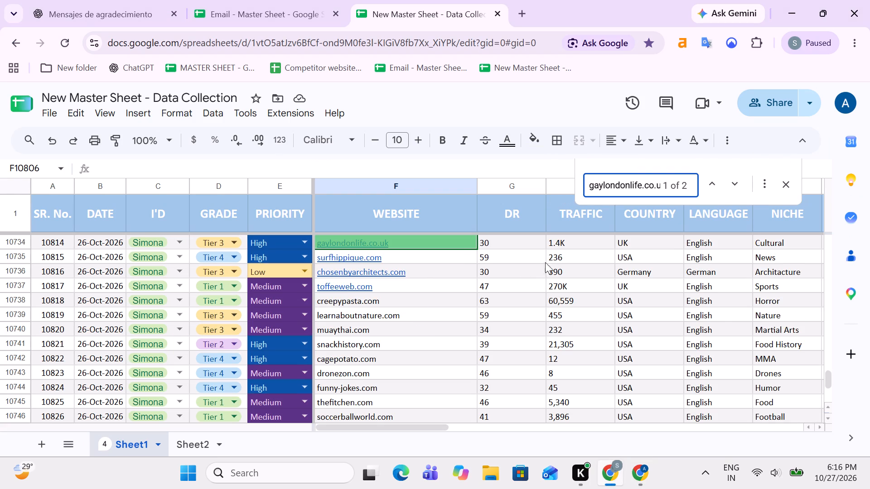
Check the gaylondonlife.co.uk row's entries from the DR column across to price, casino price and status, and close the search.
click(521, 247)
key(Right)
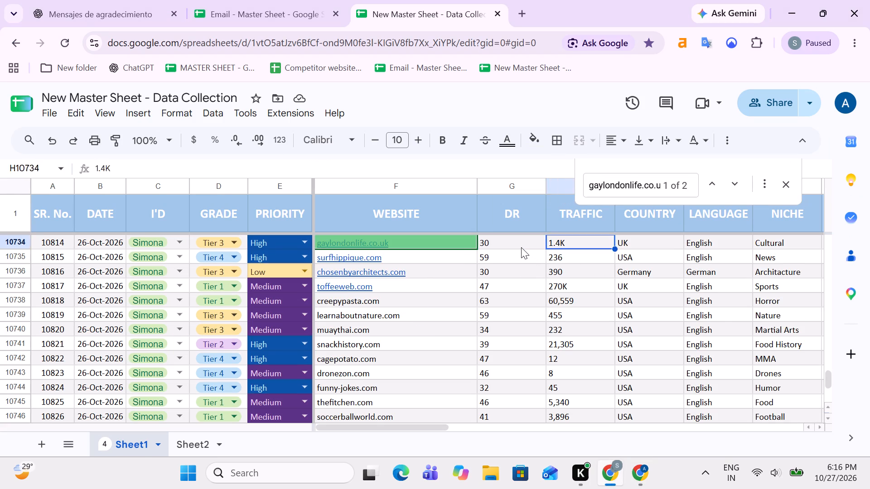
key(Right)
key(Right)
key(Right)
key(Right)
key(Right)
key(Right)
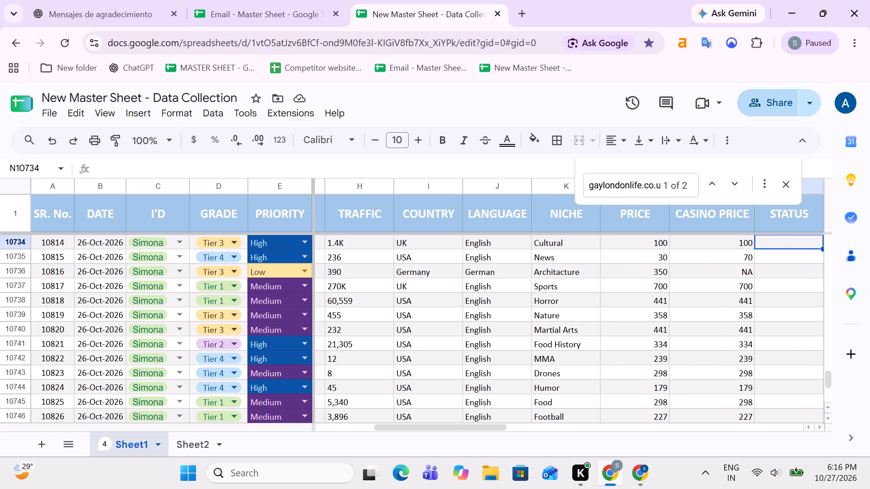
click(783, 183)
Go back to the first empty Website cell below the crypto30x.com row.
key(ctrl+Down)
key(Down)
key(Down)
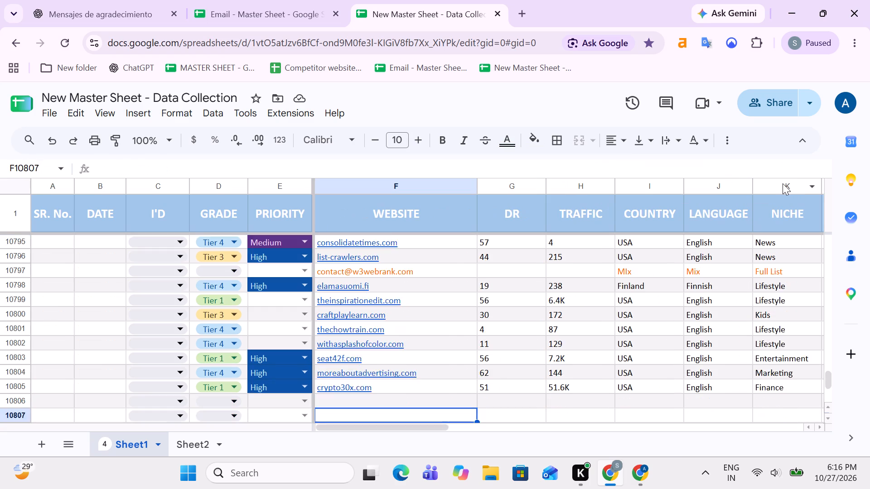
key(Down)
key(Down)
key(Up)
key(Up)
key(Up)
key(alt+Tab)
scroll(581, 295, down, 6)
scroll(563, 300, up, 9)
scroll(563, 300, down, 3)
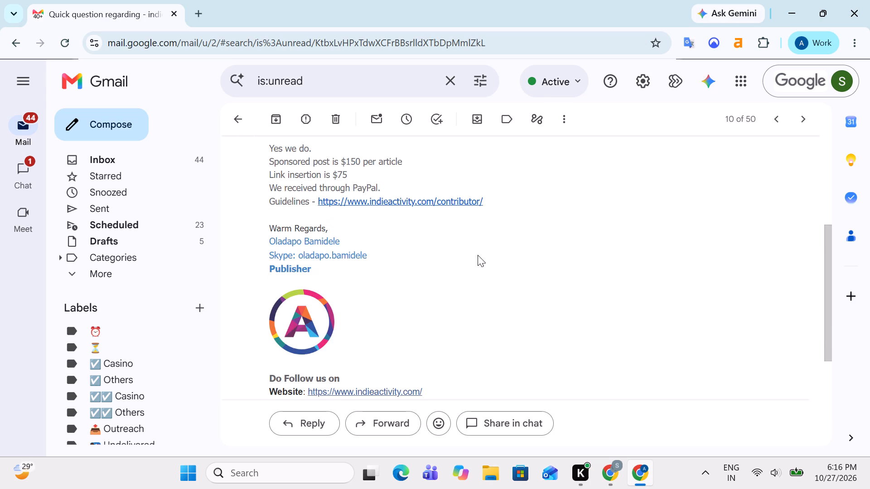
scroll(350, 227, down, 4)
scroll(350, 227, up, 3)
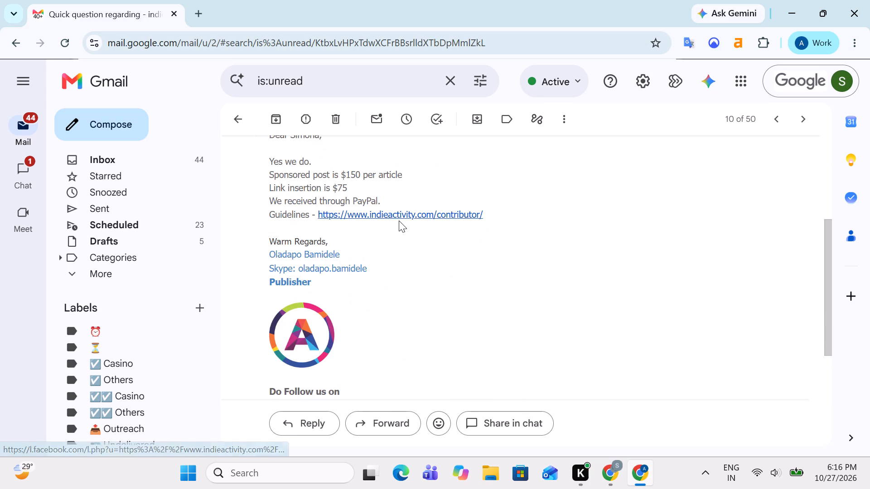
Open the contributor guidelines linked in indieactivity's email and look over what they seek, dismissing the ad and newsletter sign-up overlays.
click(399, 221)
click(409, 215)
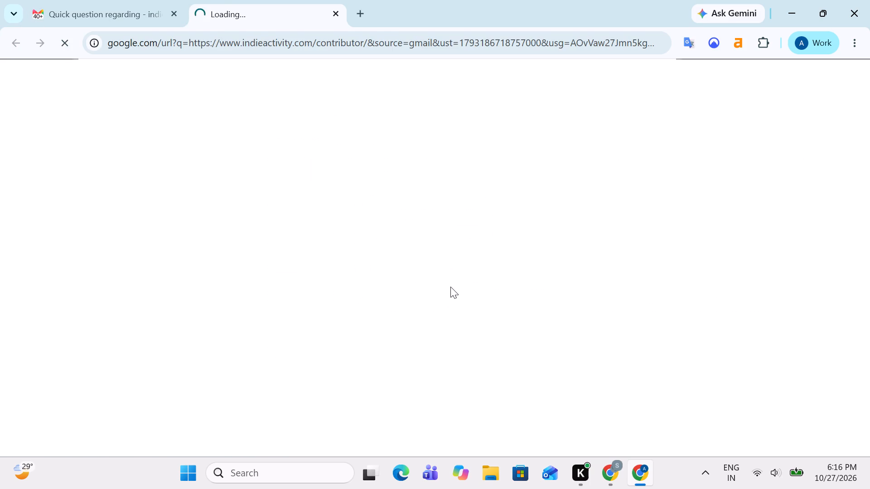
scroll(474, 314, down, 2)
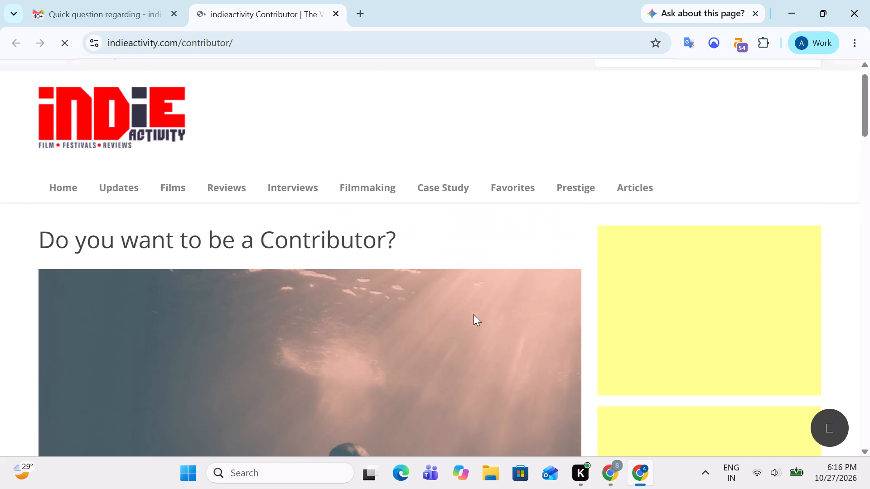
scroll(474, 314, down, 5)
scroll(376, 307, down, 4)
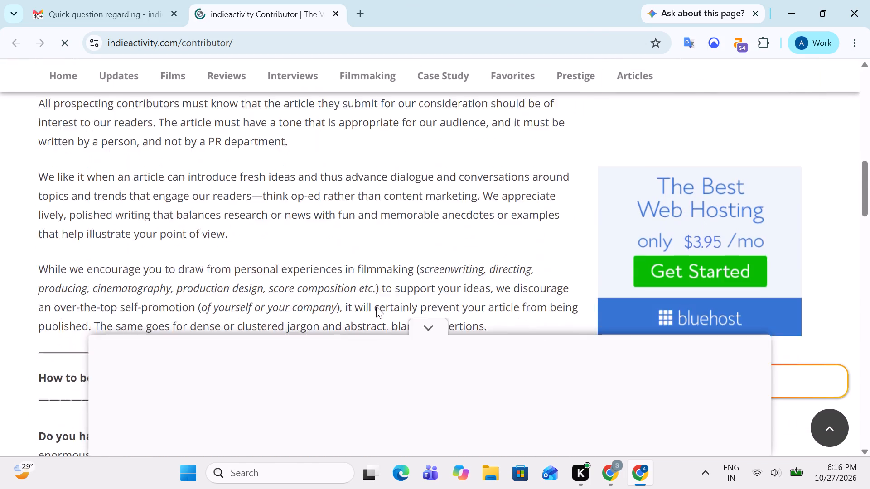
scroll(376, 307, down, 1)
click(433, 325)
scroll(403, 306, down, 2)
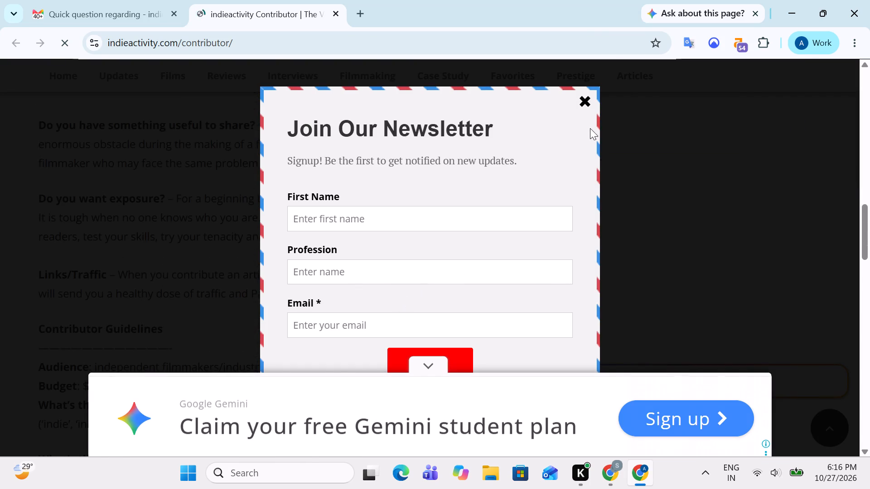
click(591, 105)
scroll(368, 241, down, 2)
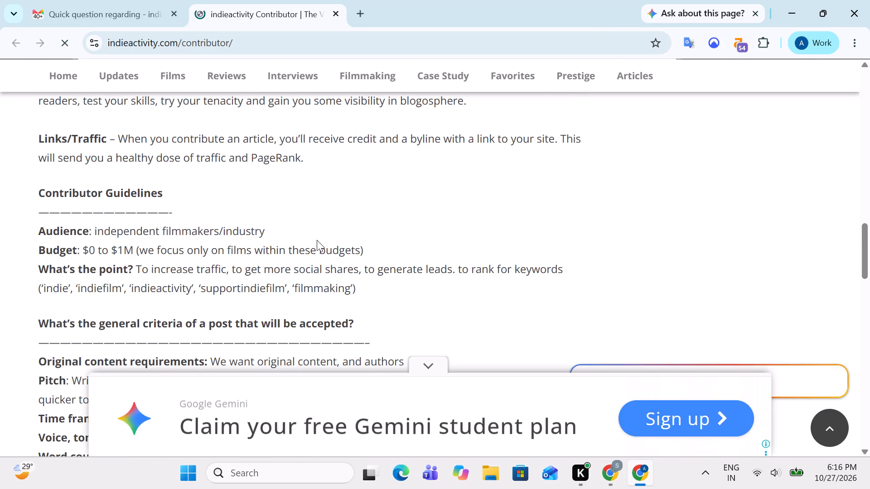
scroll(306, 242, down, 1)
scroll(330, 278, down, 2)
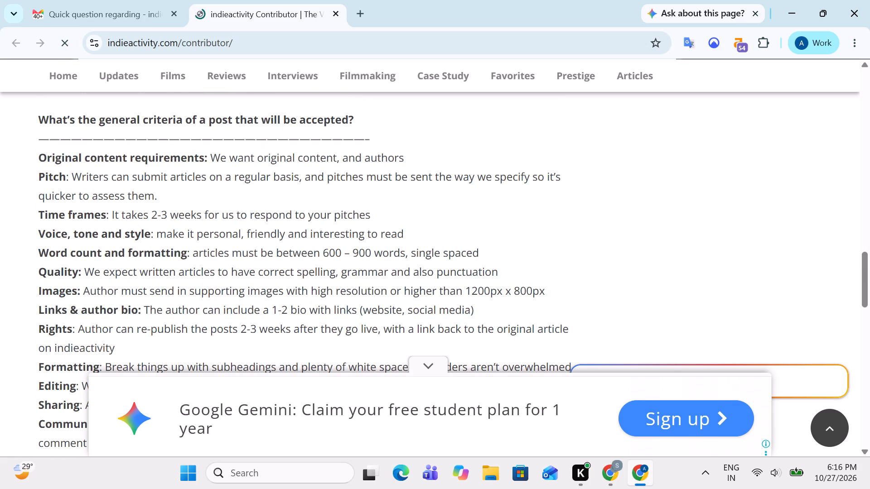
scroll(164, 238, down, 1)
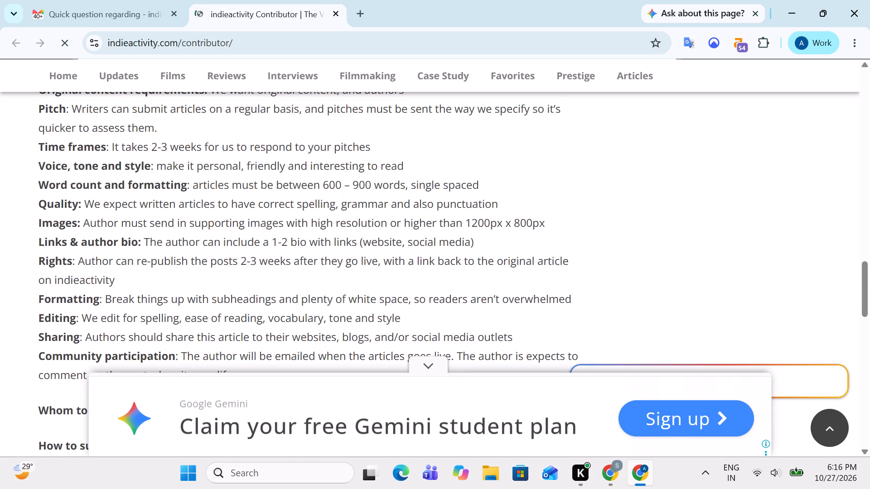
scroll(173, 267, down, 2)
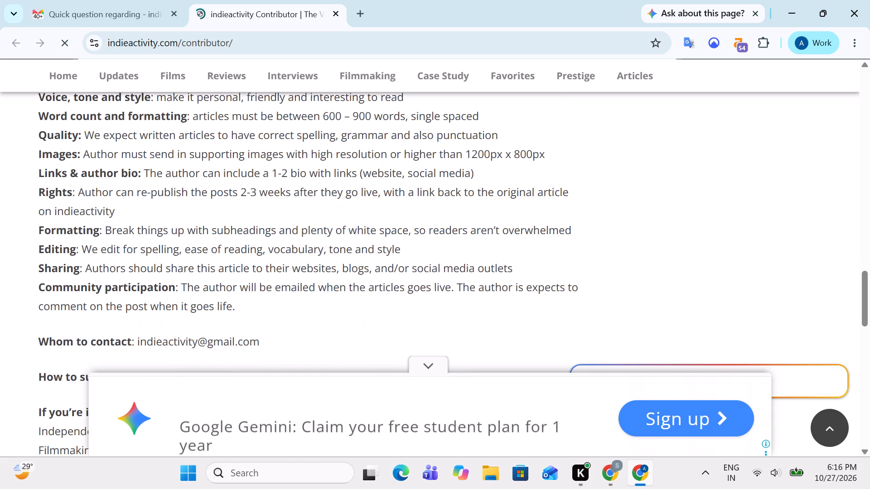
scroll(172, 274, down, 3)
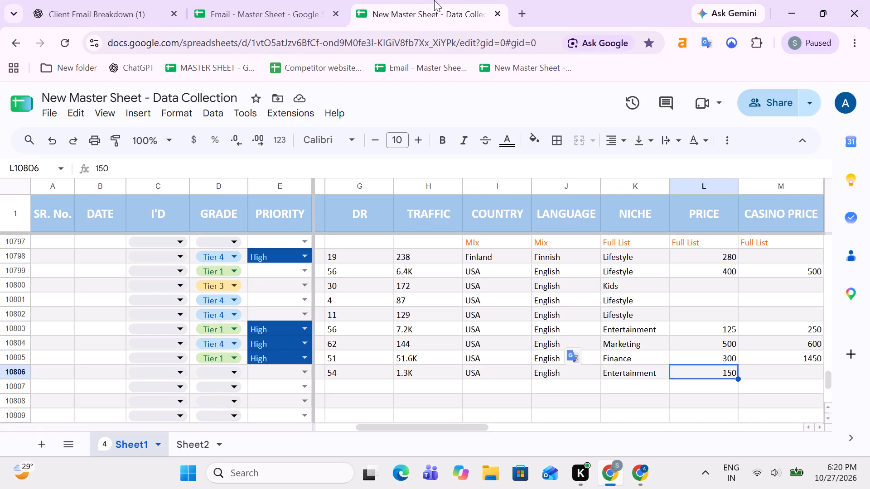
key(Right)
key(Right)
key(Right)
key(Right)
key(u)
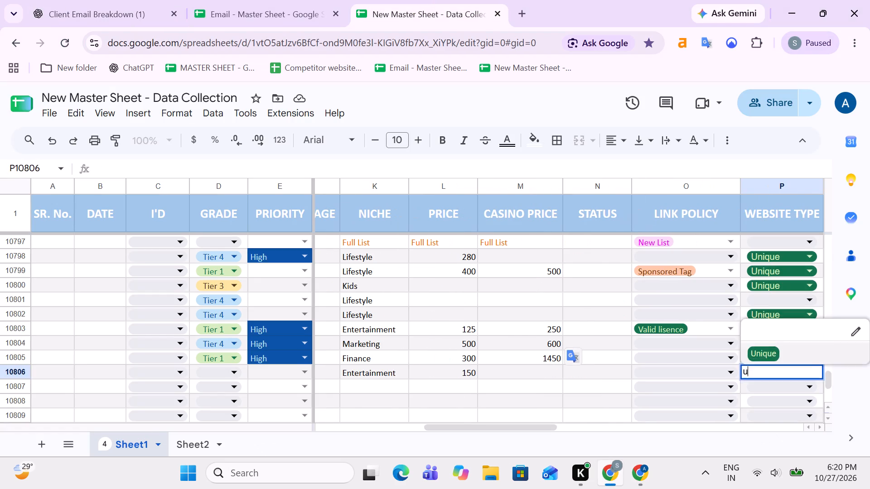
key(Tab)
key(alt+Tab)
scroll(350, 32, up, 4)
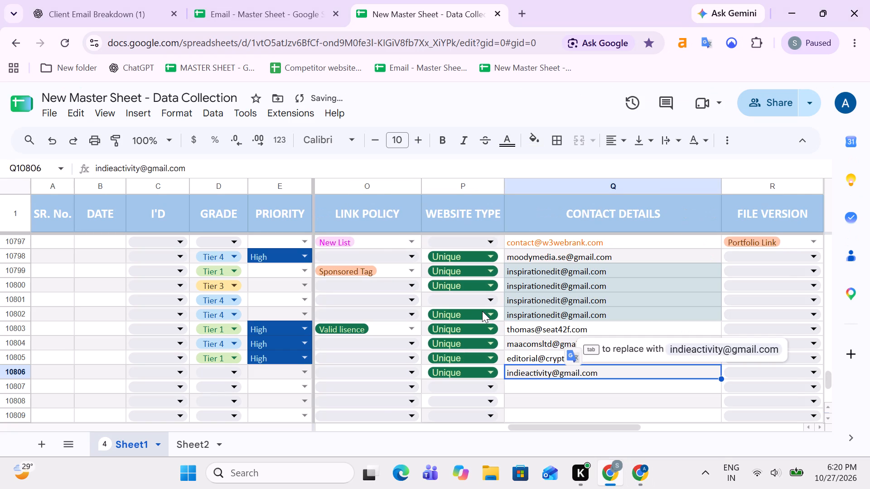
key(Right)
key(Right)
key(Right)
key(Right)
key(Left)
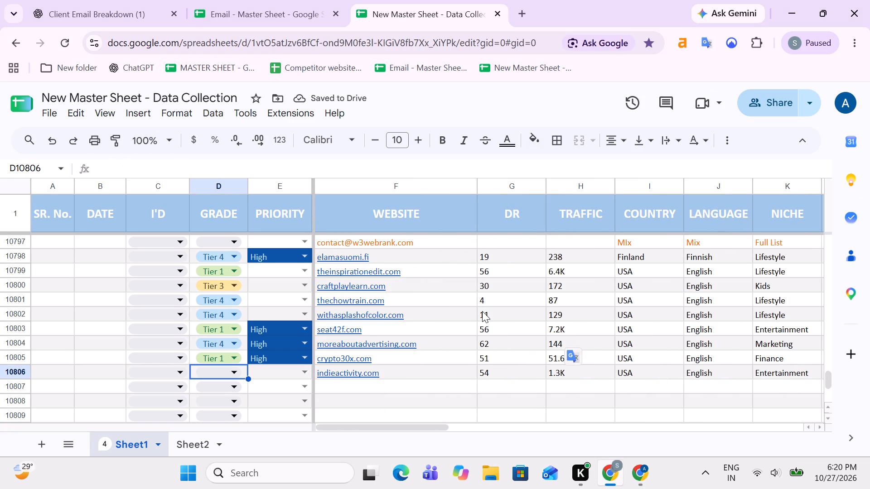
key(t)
key(Return)
key(Up)
key(Right)
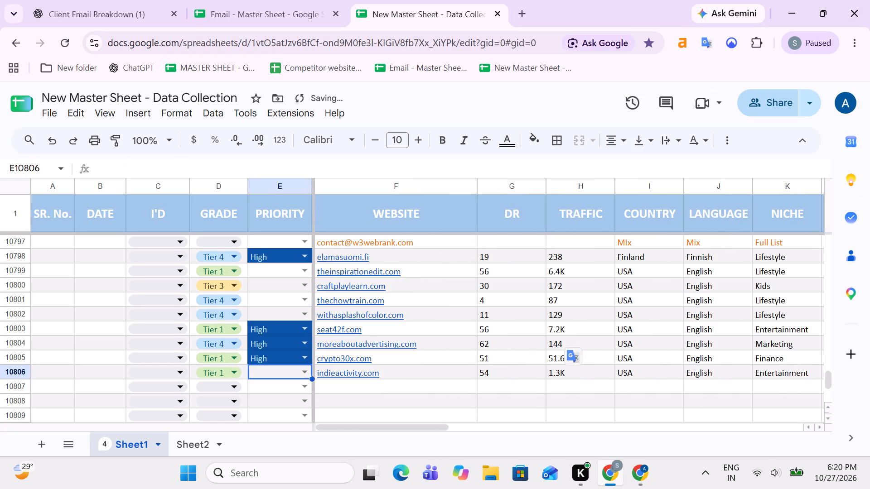
key(Right)
key(alt+Tab)
scroll(499, 321, down, 12)
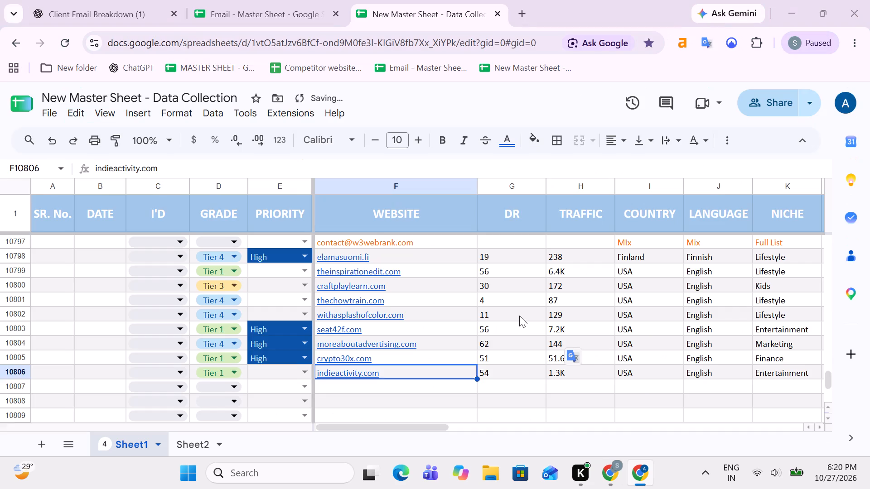
key(Right)
key(Right)
key(Left)
key(Left)
key(Left)
key(Left)
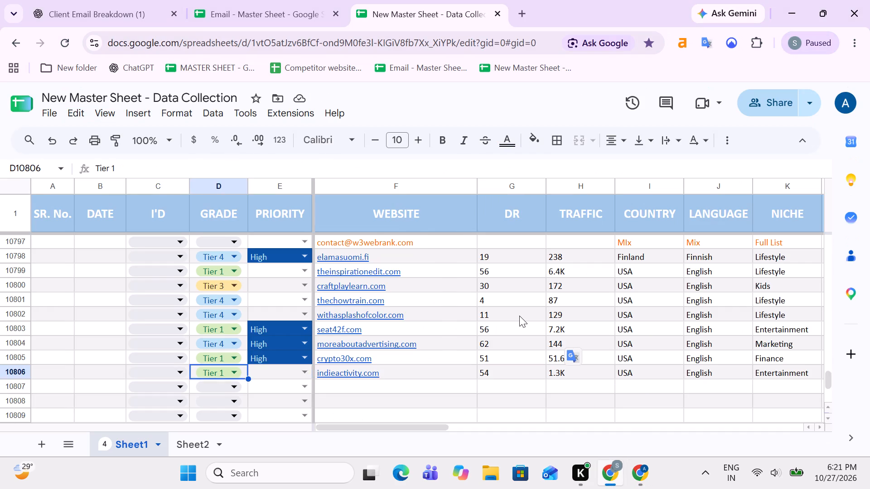
key(Right)
key(Right)
key(Right)
key(Right)
key(Right)
key(Right)
key(Right)
key(Right)
key(Right)
key(Right)
key(Right)
key(Right)
key(Right)
key(Left)
key(Left)
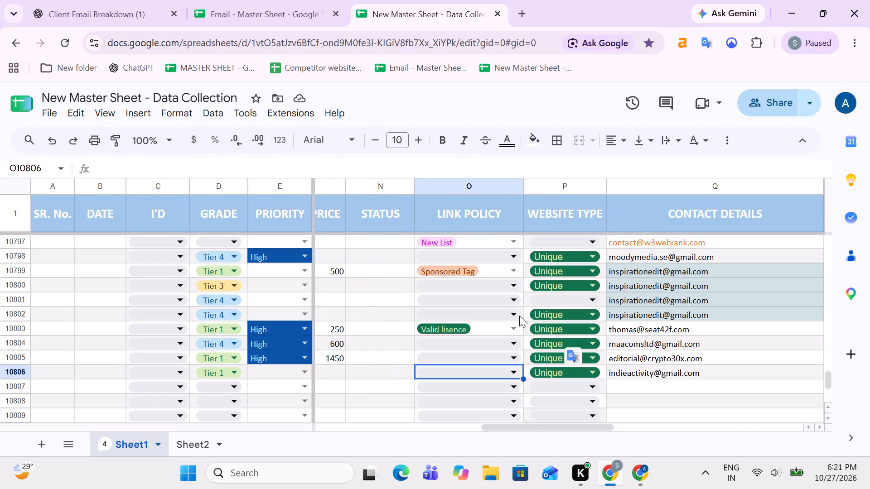
key(Right)
key(Right)
key(Right)
key(Left)
key(Right)
key(Left)
key(Right)
key(Left)
key(Left)
key(Left)
key(Left)
key(Left)
key(Left)
key(Left)
key(Left)
key(Left)
key(Left)
key(Left)
key(Left)
key(Left)
key(Left)
key(Left)
key(Left)
key(Left)
key(Left)
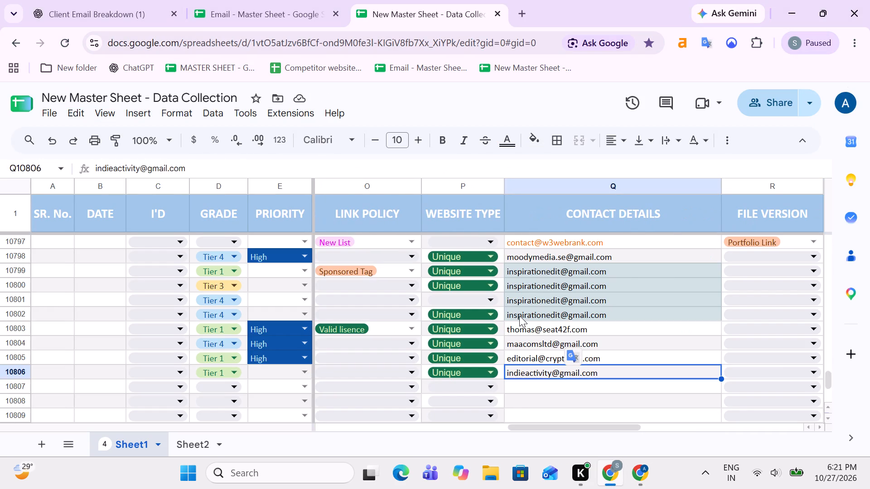
key(Right)
key(Right)
key(Right)
key(Right)
key(Right)
key(Left)
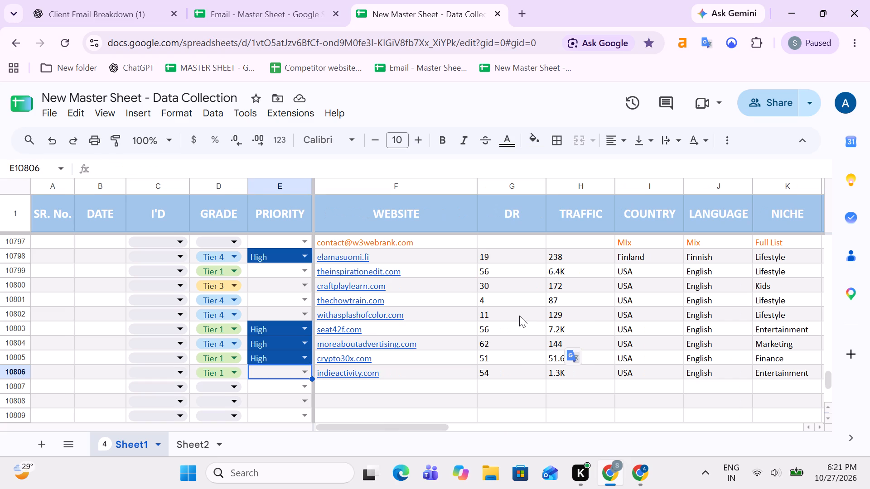
key(Right)
key(Right)
key(Right)
key(Right)
key(Right)
key(Right)
key(Right)
key(Right)
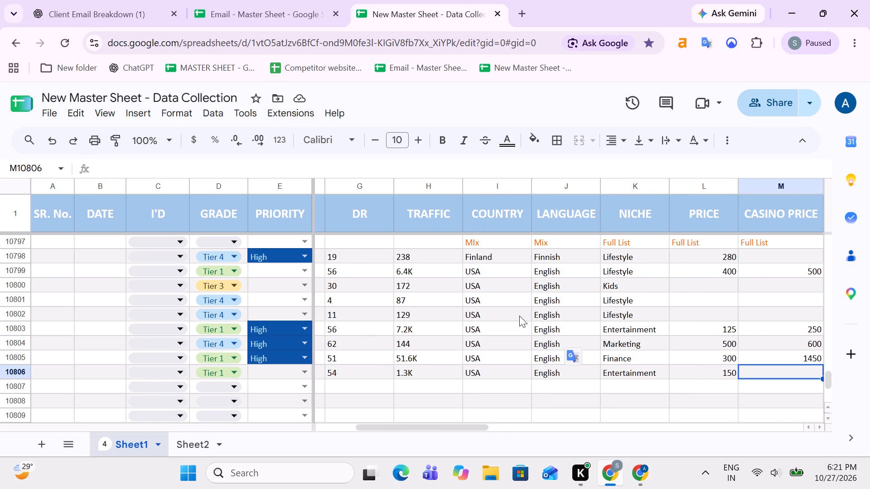
key(Right)
key(Right)
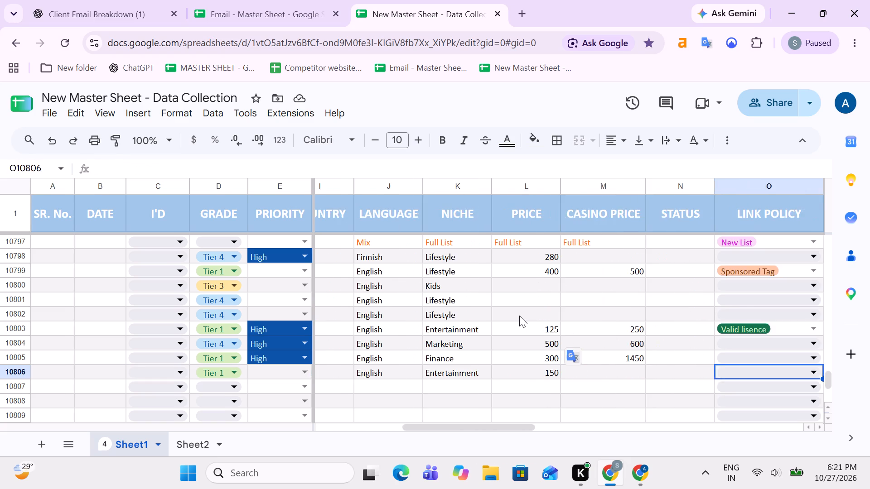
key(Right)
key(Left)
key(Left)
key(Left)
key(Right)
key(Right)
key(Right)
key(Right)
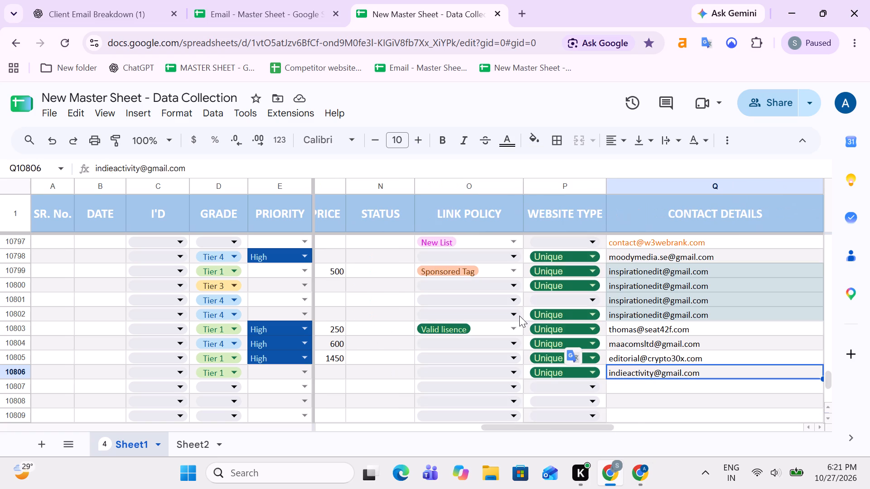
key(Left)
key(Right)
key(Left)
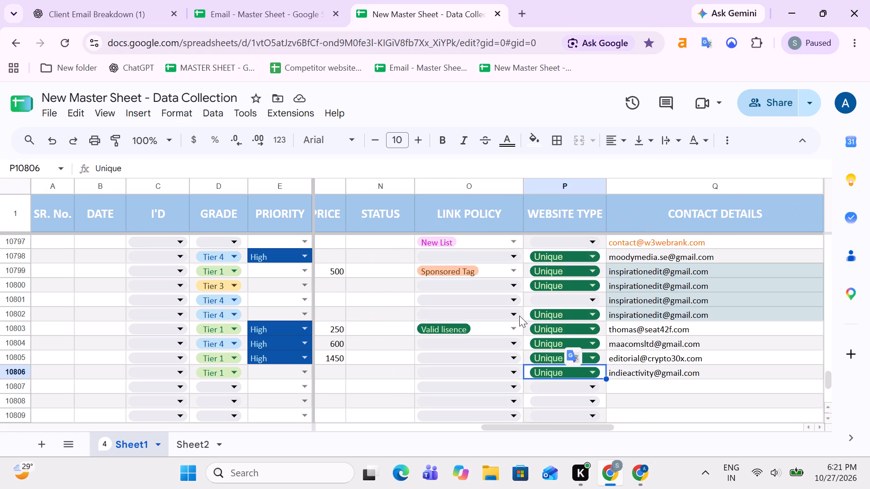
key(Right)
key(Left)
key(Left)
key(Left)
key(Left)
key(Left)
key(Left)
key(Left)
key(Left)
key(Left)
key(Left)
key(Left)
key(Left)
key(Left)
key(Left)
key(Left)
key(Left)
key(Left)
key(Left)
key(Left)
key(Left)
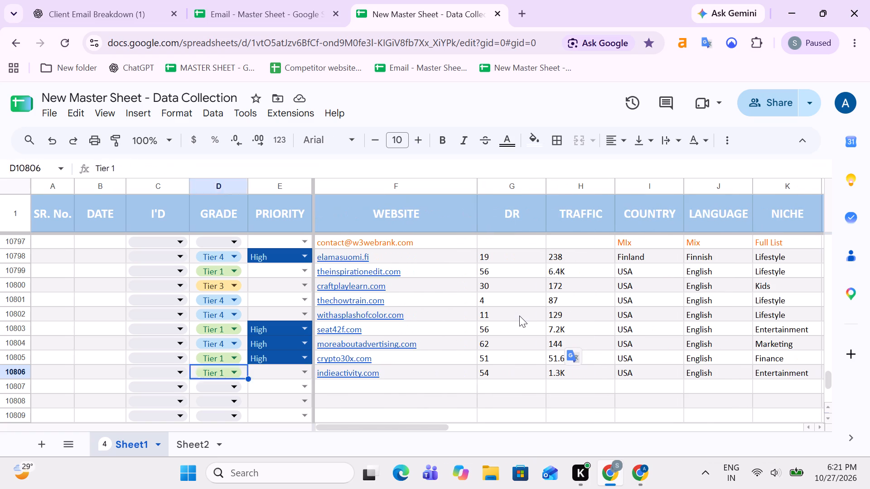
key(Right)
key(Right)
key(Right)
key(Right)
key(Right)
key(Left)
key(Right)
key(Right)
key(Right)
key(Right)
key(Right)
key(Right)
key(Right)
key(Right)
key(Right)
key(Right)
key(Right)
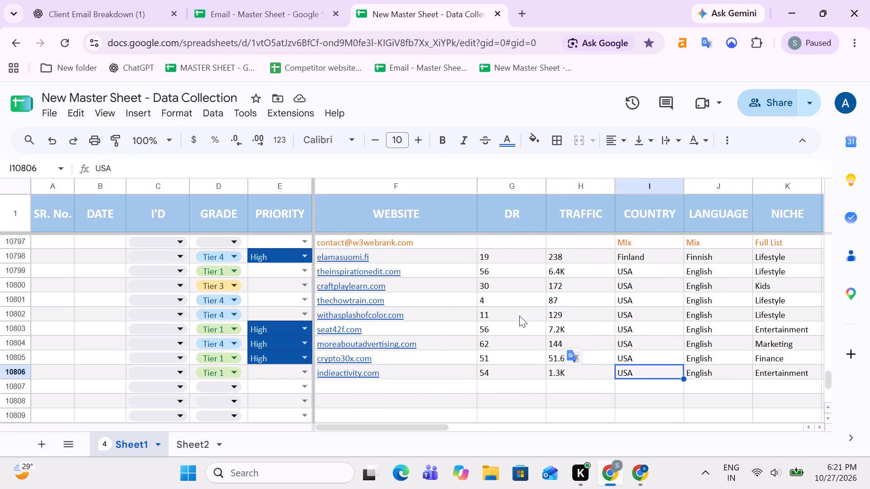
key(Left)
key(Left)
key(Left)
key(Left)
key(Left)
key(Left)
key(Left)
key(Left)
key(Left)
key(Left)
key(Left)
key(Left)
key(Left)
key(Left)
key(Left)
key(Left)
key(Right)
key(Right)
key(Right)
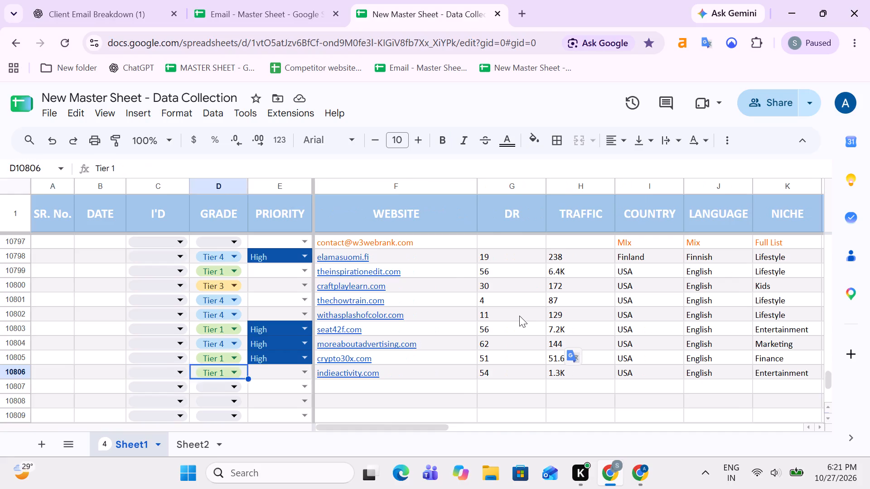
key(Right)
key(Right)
key(alt+Tab)
scroll(609, 279, down, 8)
scroll(443, 196, down, 1)
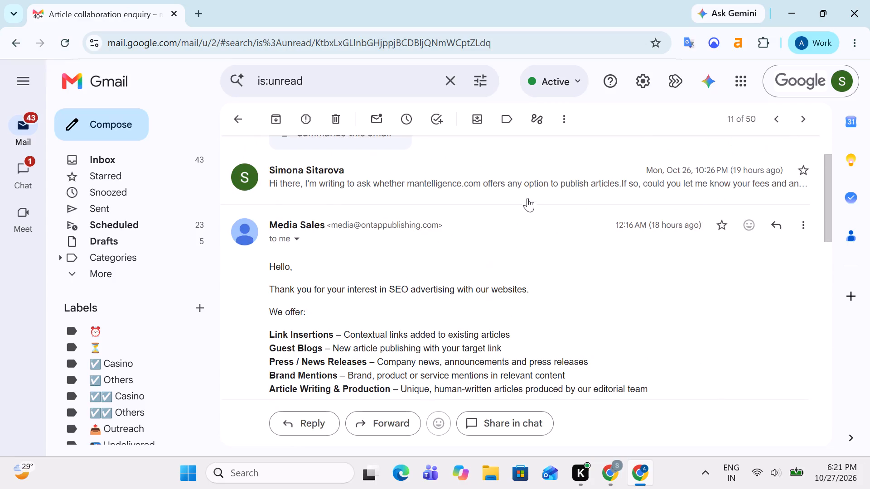
click(529, 187)
ctrl+click(447, 201)
scroll(450, 279, down, 3)
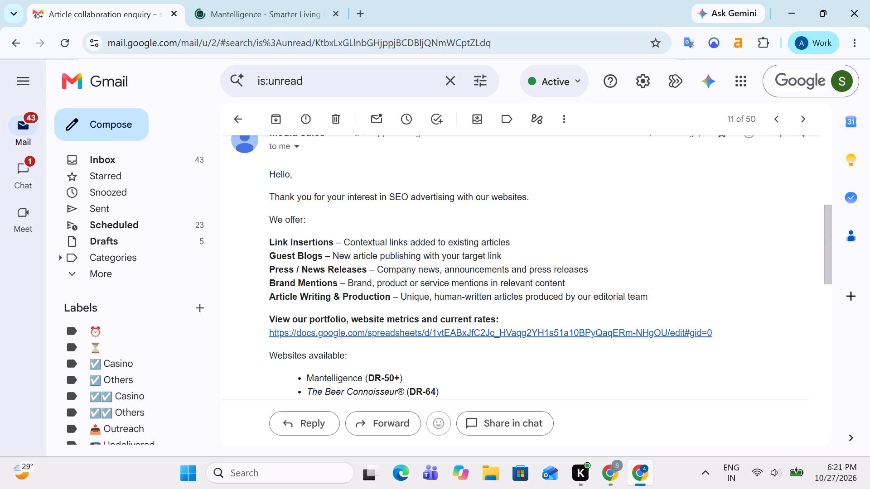
scroll(353, 299, down, 1)
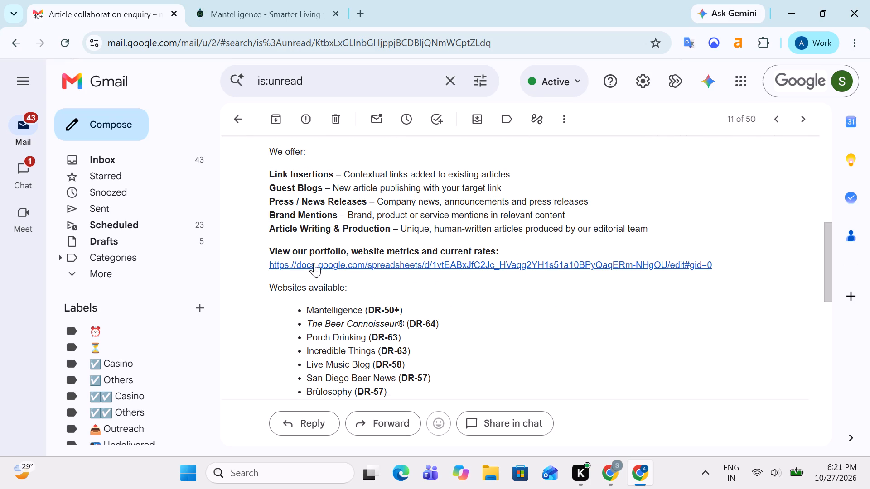
scroll(412, 283, down, 5)
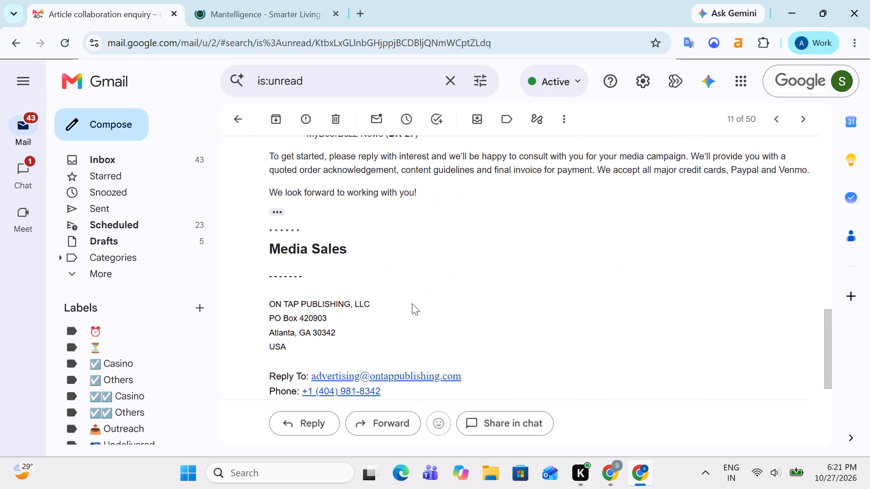
scroll(411, 310, down, 4)
scroll(406, 333, up, 6)
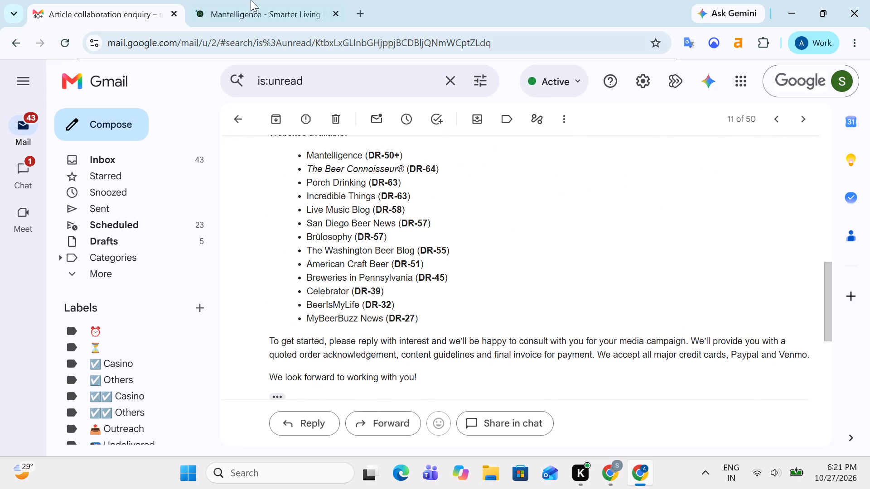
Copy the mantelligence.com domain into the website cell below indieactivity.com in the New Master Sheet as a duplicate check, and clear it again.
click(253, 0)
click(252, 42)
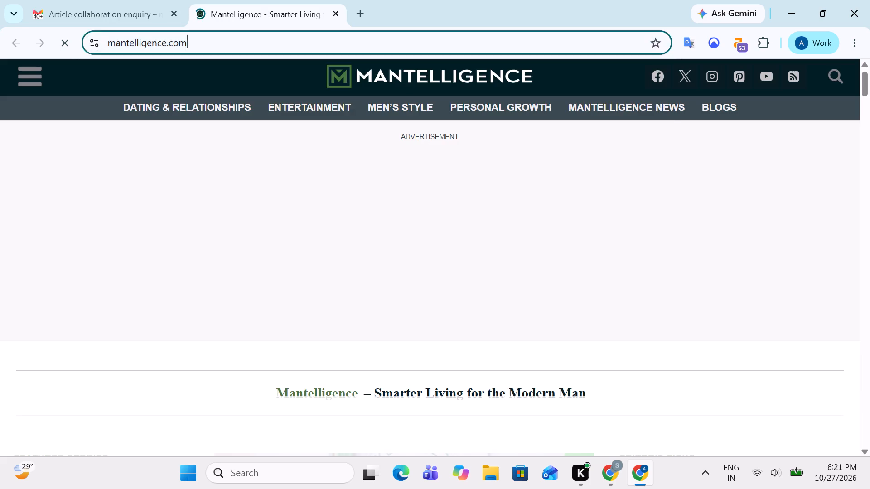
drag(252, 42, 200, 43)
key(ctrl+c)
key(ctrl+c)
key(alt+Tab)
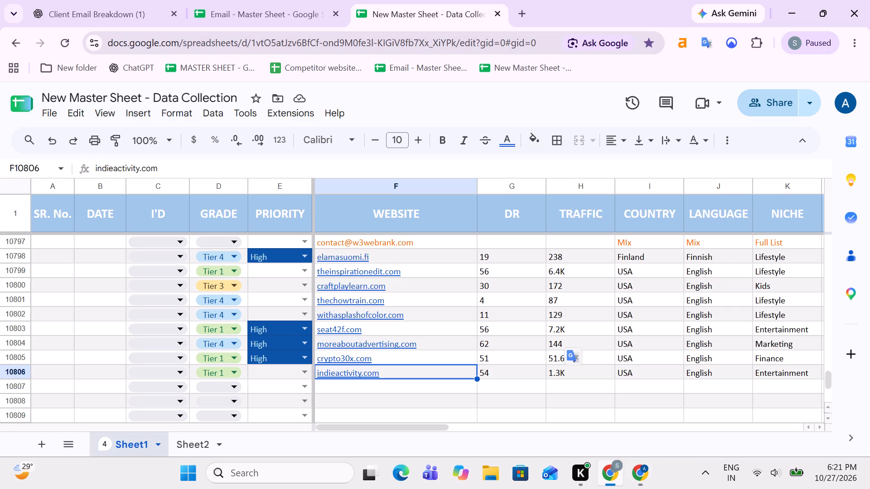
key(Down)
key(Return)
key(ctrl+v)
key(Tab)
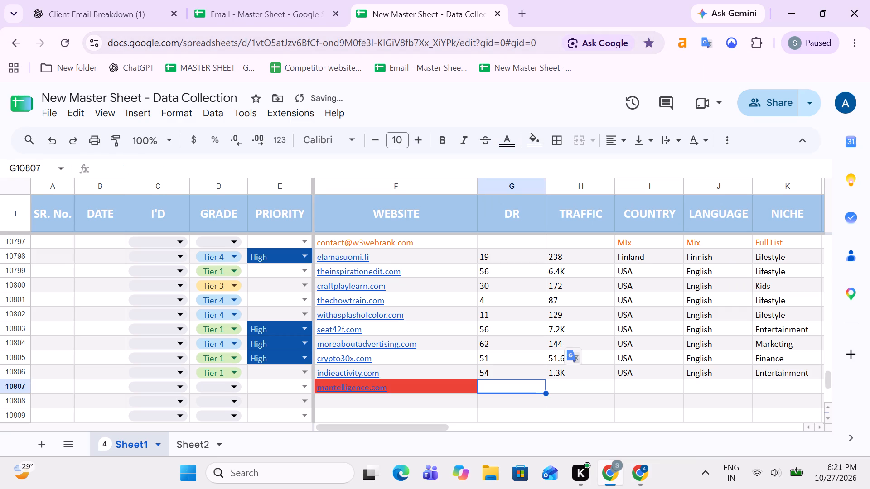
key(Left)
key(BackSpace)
Search the sheet for mantelligence.com and examine its row's price, casino price, link policy and contact details.
key(ctrl+f)
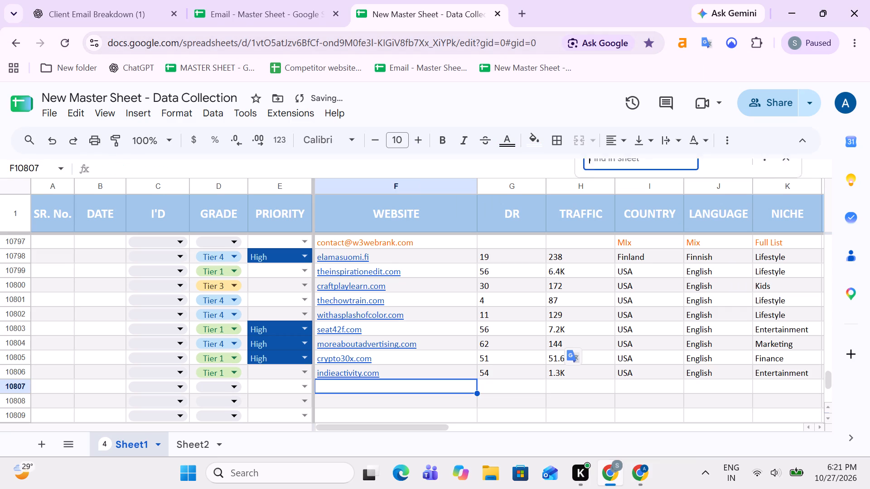
key(ctrl+v)
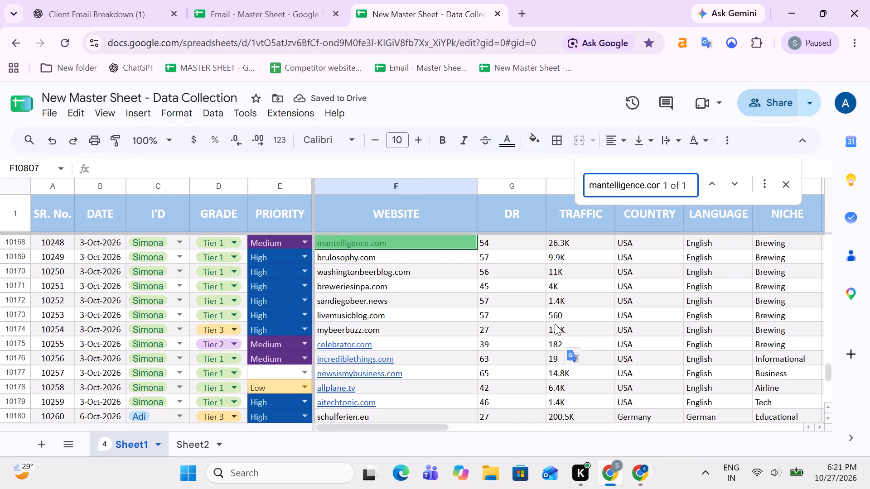
scroll(508, 350, up, 1)
click(498, 303)
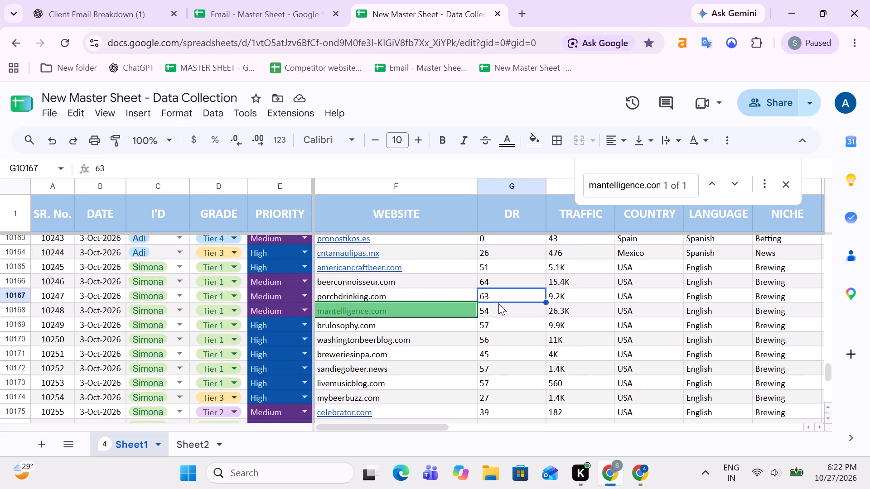
key(Down)
key(Right)
key(Right)
key(Right)
key(Right)
key(Right)
key(Right)
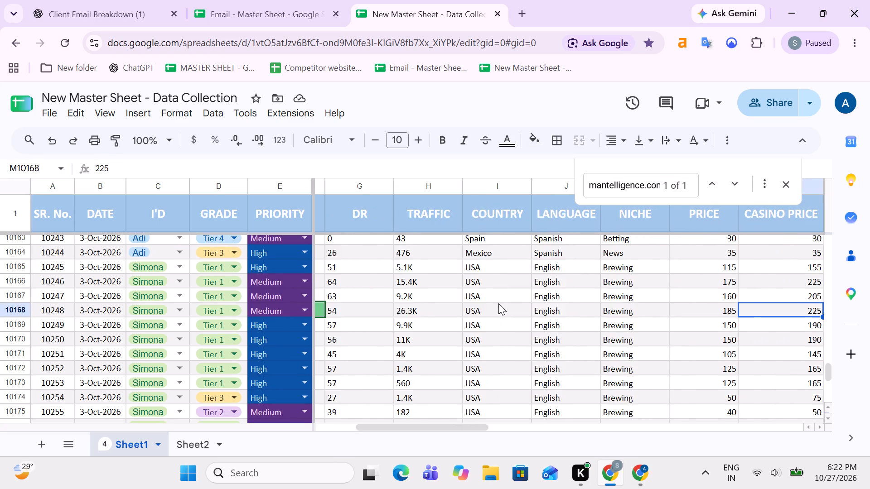
key(Right)
key(Right)
key(Right)
key(Right)
key(Left)
key(Left)
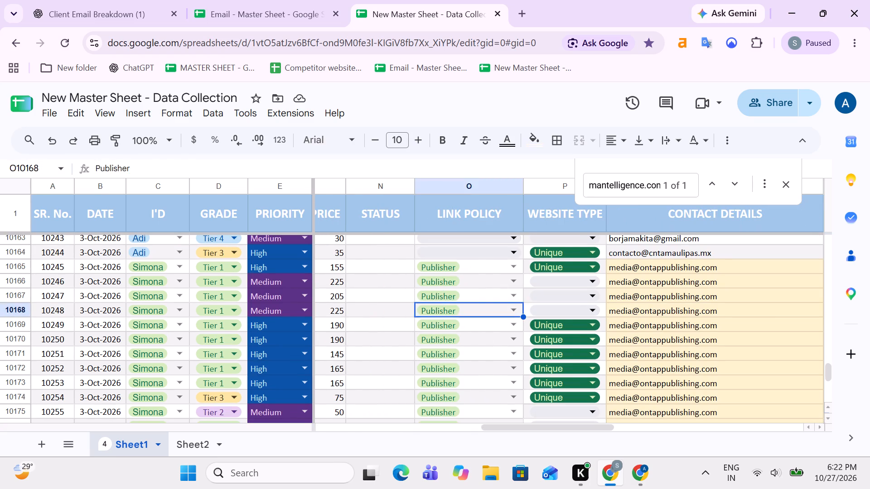
key(Left)
key(Left)
key(Left)
key(Left)
key(Right)
key(Right)
key(Left)
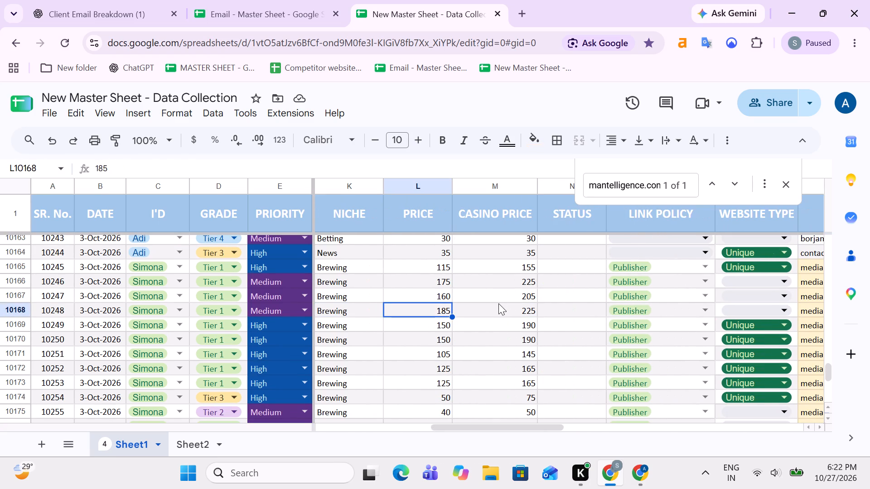
Close the Mantelligence website and recheck the services, rates link and website list in On Tap Publishing's reply.
key(alt+Tab)
click(336, 12)
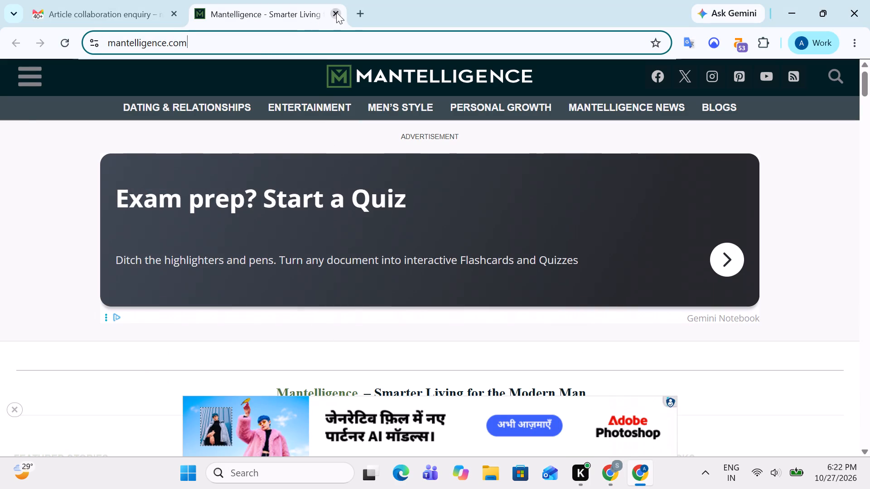
scroll(456, 326, down, 2)
scroll(449, 315, up, 5)
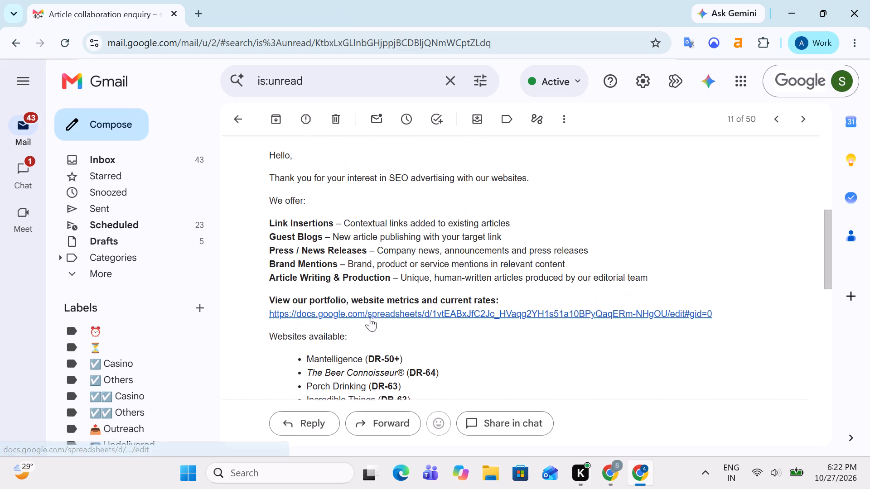
Recheck the mantelligence.com row from link policy through website type, contact details and file version, and close the sheet search.
key(alt+Tab)
key(Right)
key(Right)
key(Right)
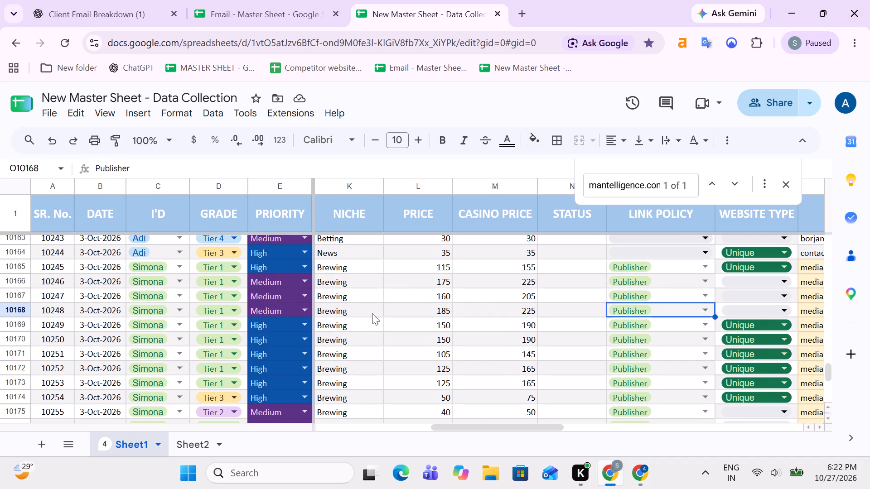
key(Right)
key(Right)
key(Right)
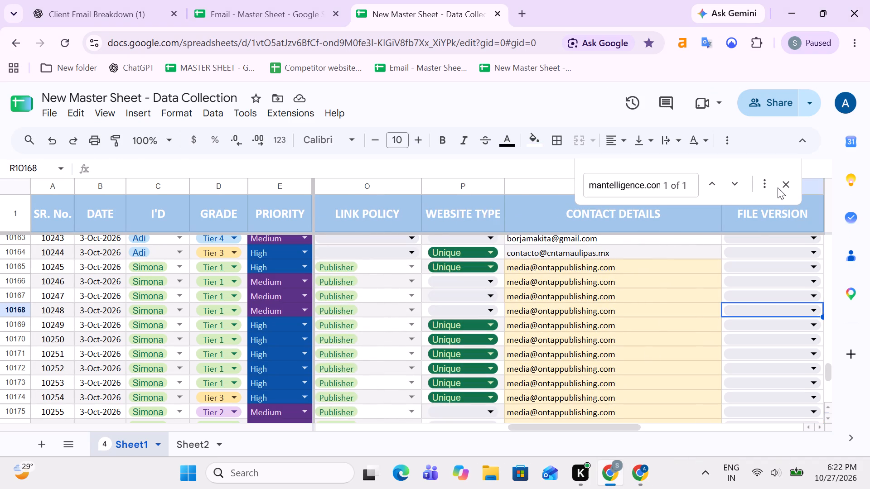
click(783, 183)
key(ctrl+Down)
key(Down)
key(Down)
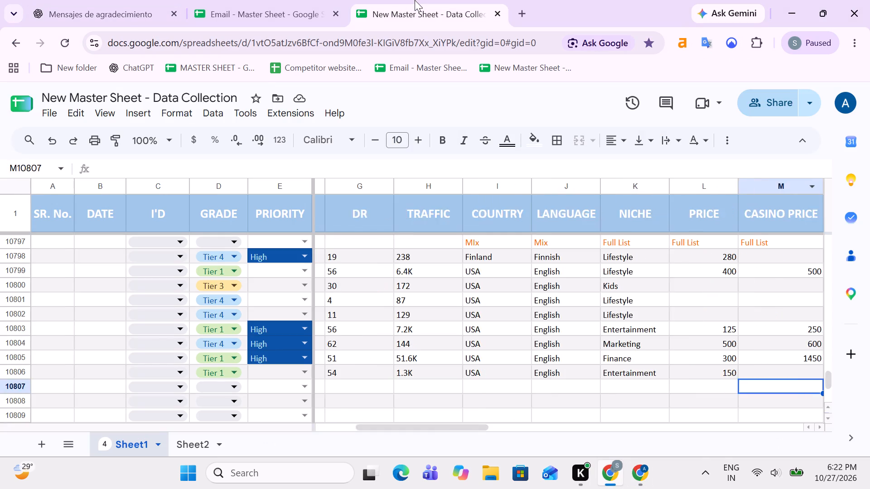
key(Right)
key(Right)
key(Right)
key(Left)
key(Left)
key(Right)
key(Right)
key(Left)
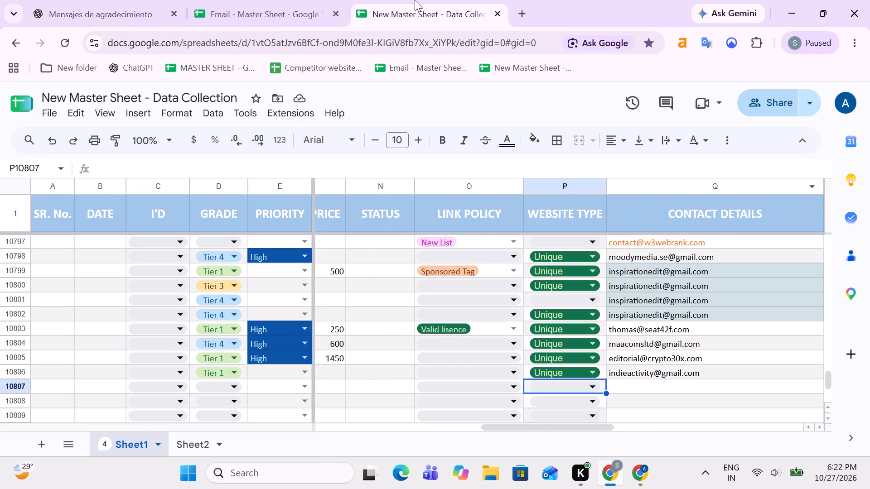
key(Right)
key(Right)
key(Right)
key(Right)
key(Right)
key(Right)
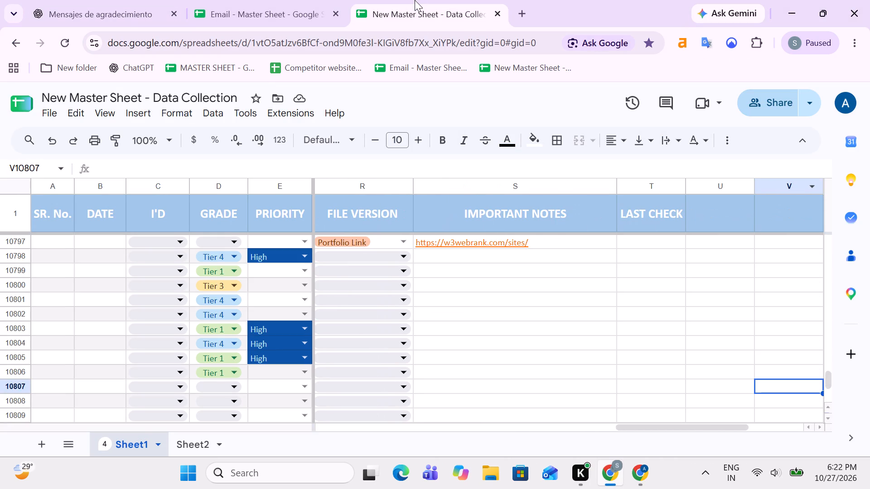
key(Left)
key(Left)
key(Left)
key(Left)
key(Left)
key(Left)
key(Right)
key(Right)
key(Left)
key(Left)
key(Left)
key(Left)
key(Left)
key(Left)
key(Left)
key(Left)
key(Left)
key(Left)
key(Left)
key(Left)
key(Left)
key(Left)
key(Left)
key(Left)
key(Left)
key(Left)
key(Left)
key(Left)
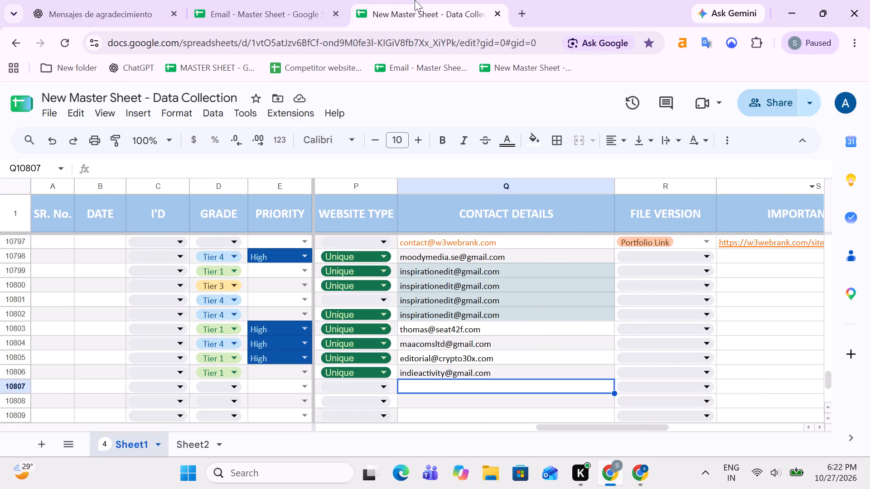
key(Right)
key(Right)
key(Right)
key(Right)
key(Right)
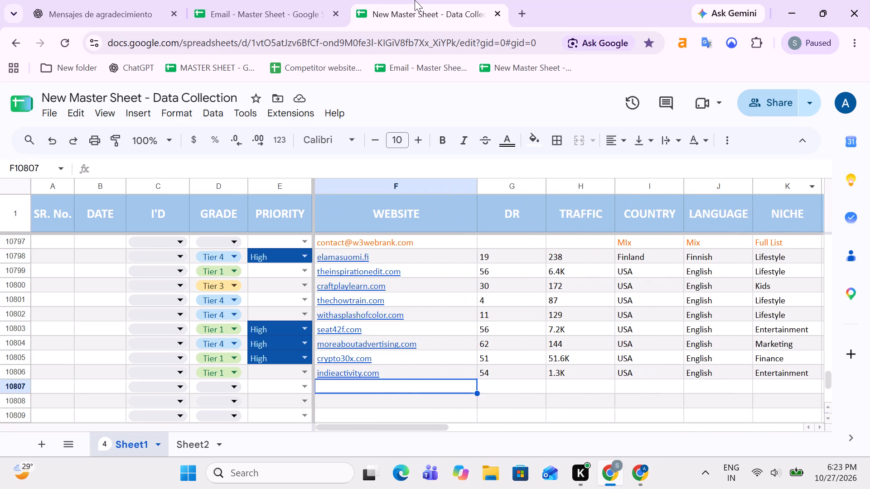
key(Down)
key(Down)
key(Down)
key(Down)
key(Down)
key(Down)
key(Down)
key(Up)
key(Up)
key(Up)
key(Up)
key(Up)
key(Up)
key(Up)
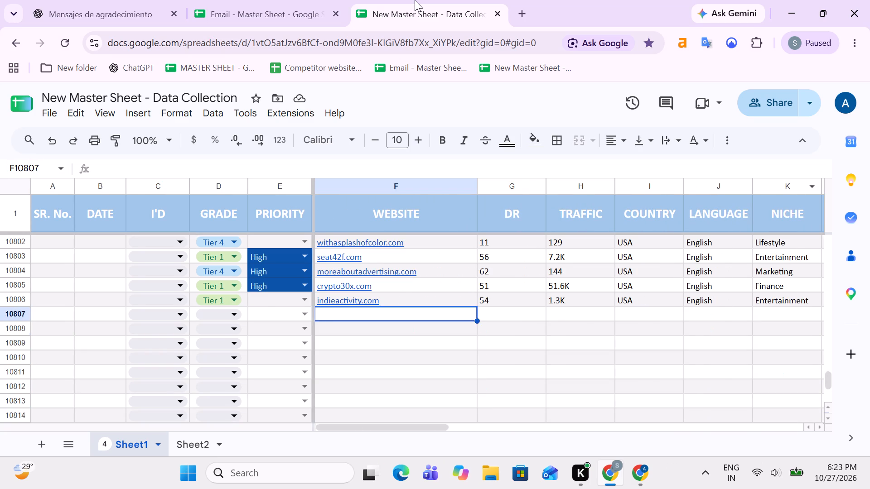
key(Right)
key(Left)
key(alt+Tab)
scroll(428, 190, down, 7)
scroll(543, 316, up, 3)
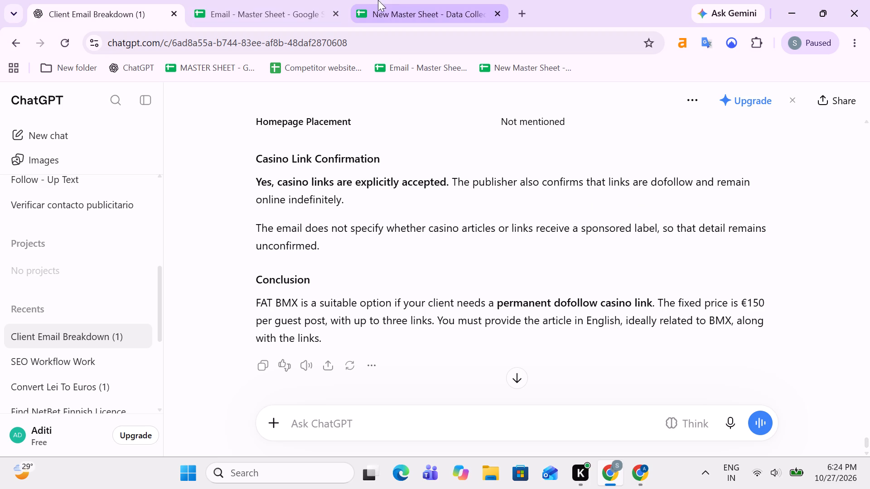
Review the FAT BMX publisher's email in Gmail for the guest post rate, link terms, samples and content requirements.
click(406, 0)
key(alt+Tab)
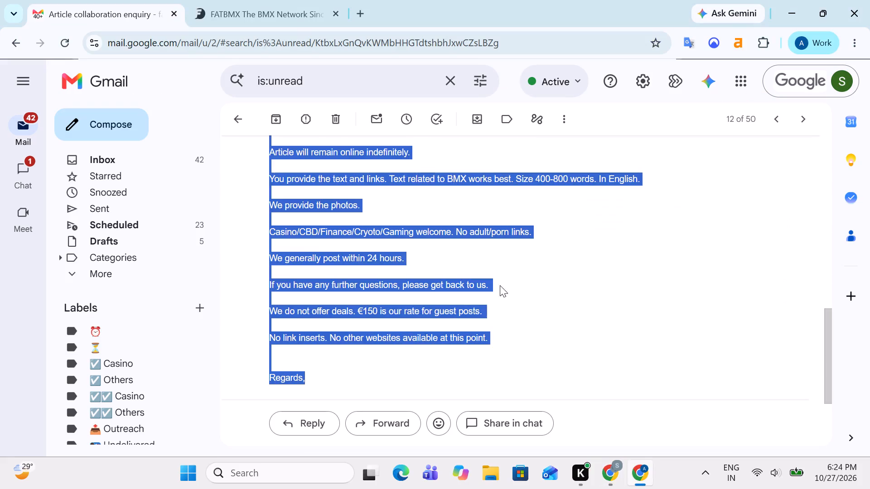
click(522, 278)
scroll(447, 295, down, 3)
scroll(364, 308, up, 6)
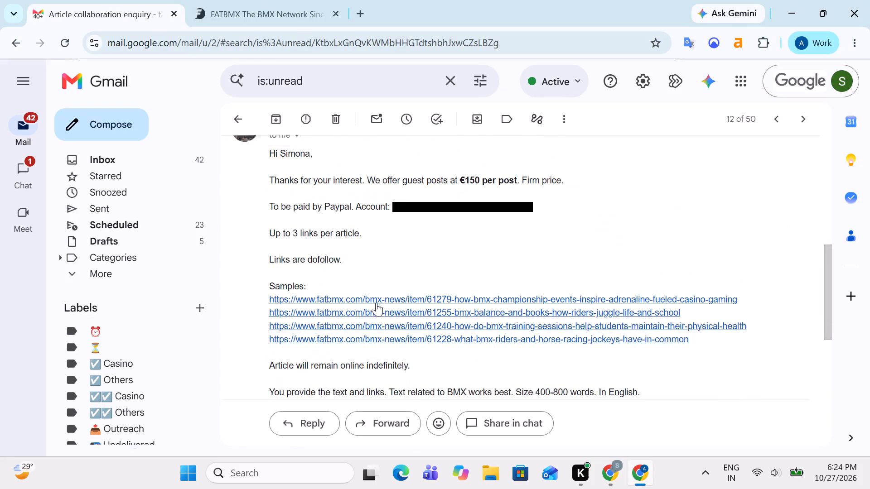
scroll(376, 302, up, 1)
Copy the fatbmx.com domain from the site's address and enter it as the website in row 10807 of the New Master Sheet.
click(219, 0)
click(218, 36)
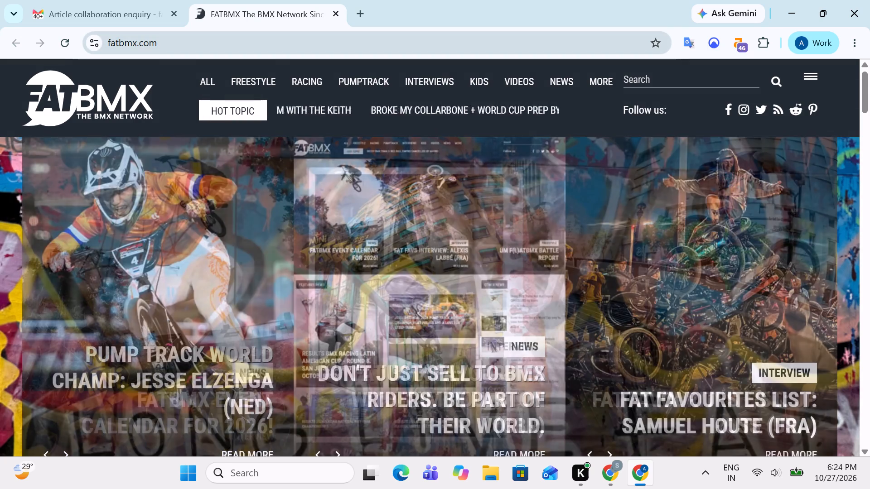
drag(218, 36, 167, 41)
click(235, 39)
drag(235, 39, 216, 38)
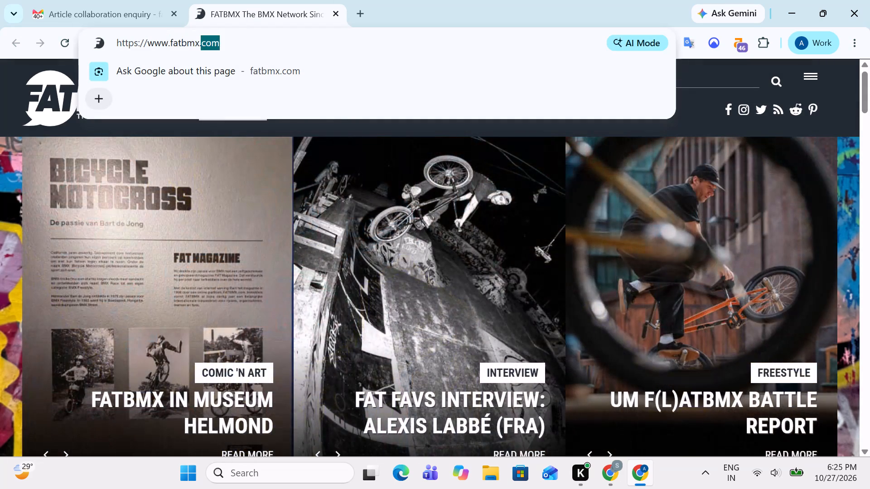
drag(216, 38, 187, 37)
key(ctrl+c)
key(ctrl+c)
scroll(680, 301, down, 6)
scroll(643, 331, down, 5)
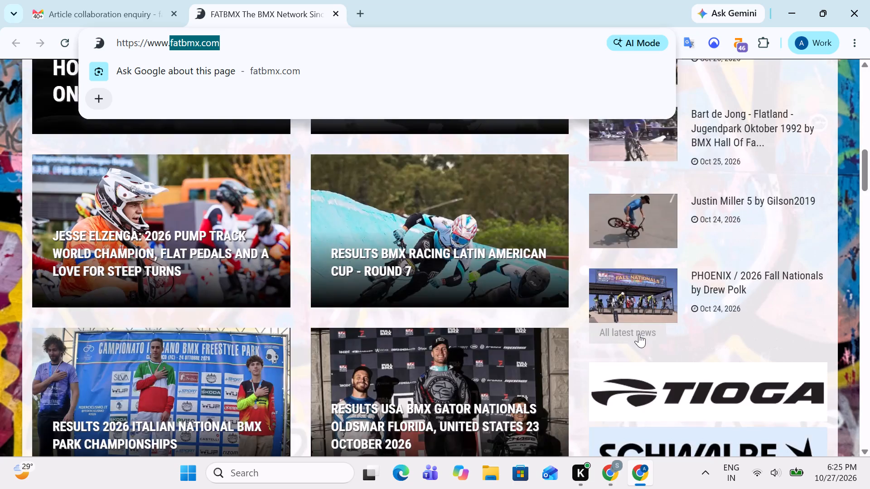
scroll(639, 334, down, 5)
key(alt+Tab)
key(Return)
key(ctrl+v)
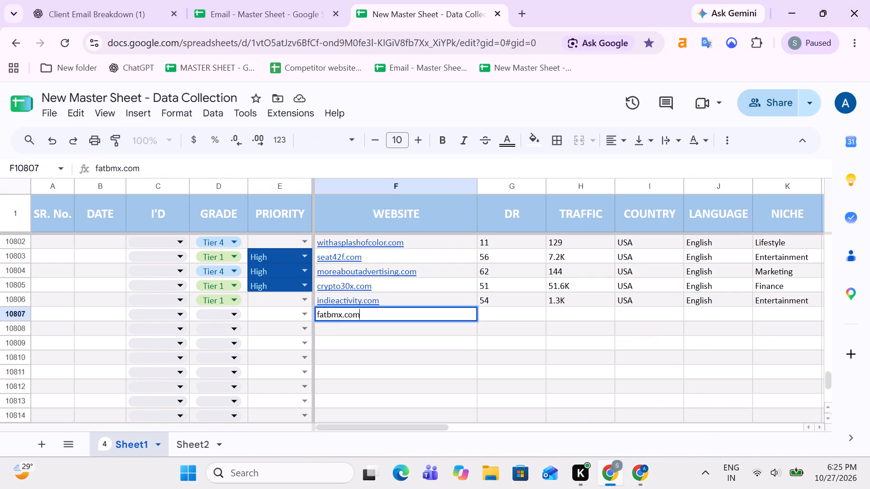
key(Tab)
Return to the FATBMX site and bring up its Ahrefs metrics to check domain rating and search traffic.
key(alt+Tab)
scroll(774, 488, down, 9)
scroll(681, 359, up, 10)
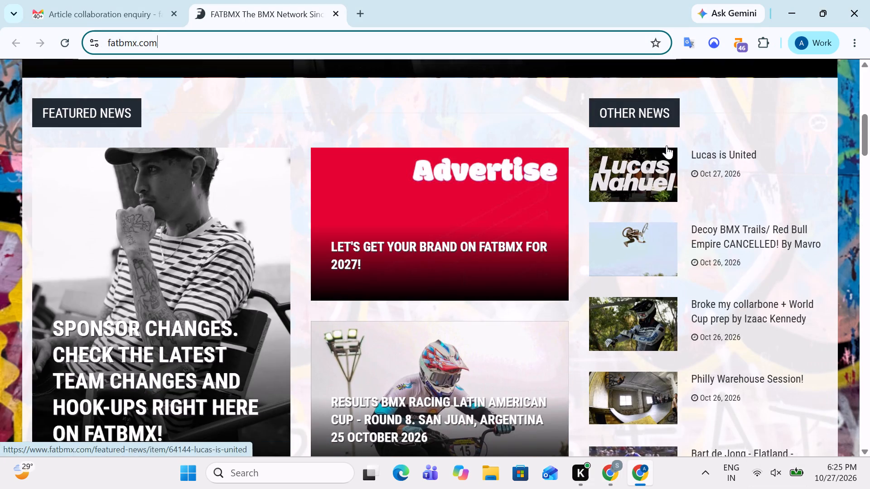
click(739, 48)
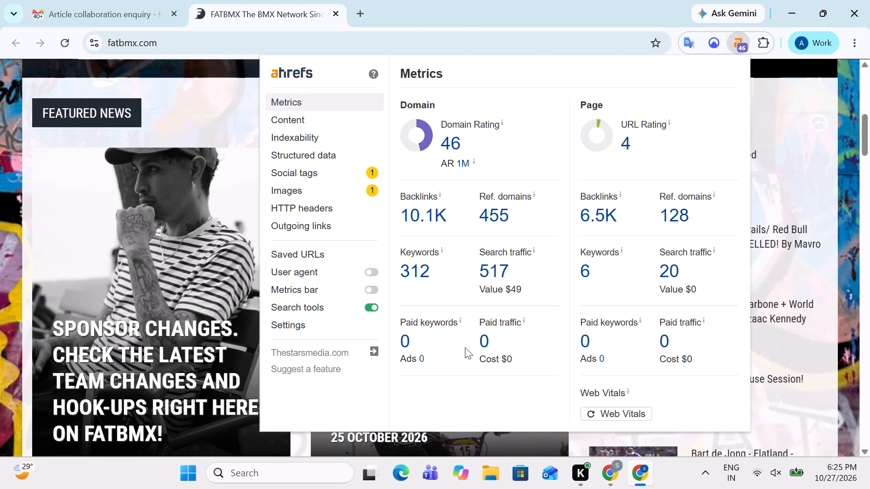
In the New Master Sheet, fill the fatbmx.com row with DR 46, traffic 517, country USA and language English.
key(alt+Tab)
text(46)
key(Right)
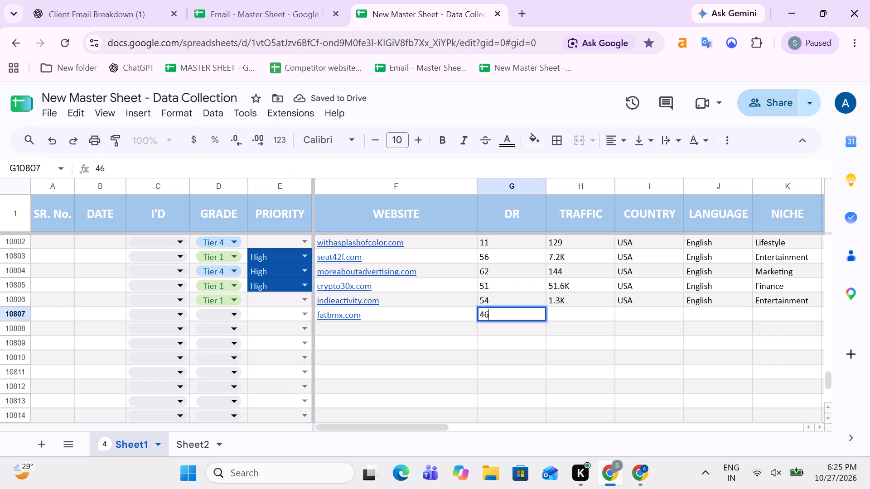
text(527)
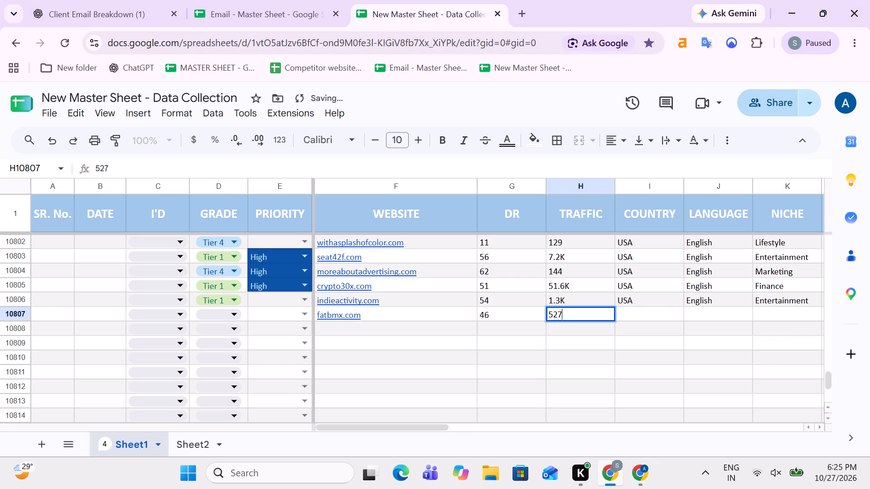
key(BackSpace)
key(BackSpace)
text(17)
key(Tab)
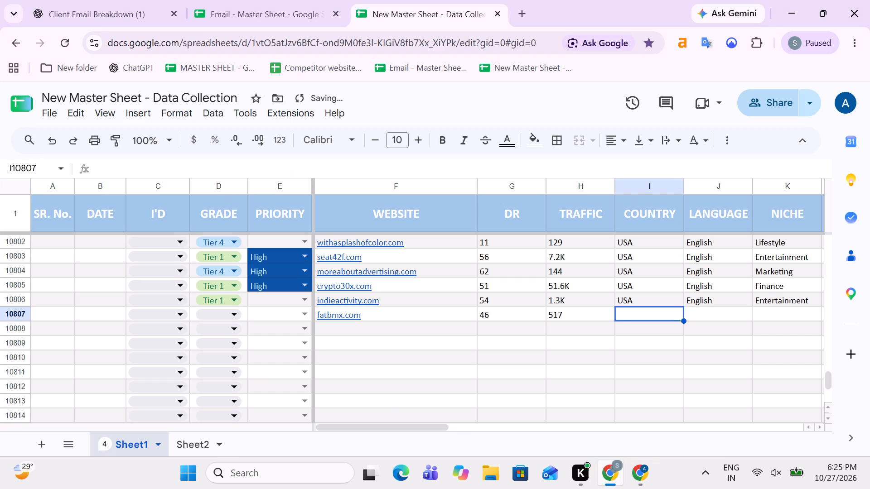
text(US)
key(Right)
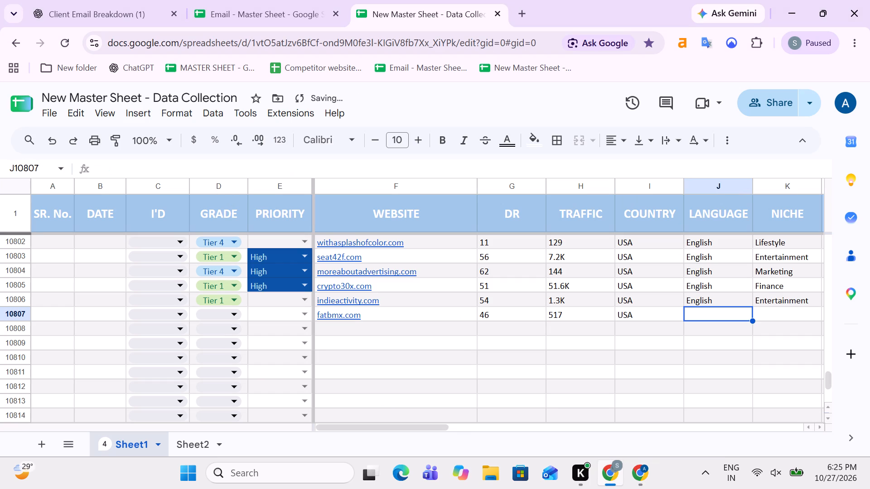
shift+scroll(89, 112, left, 1)
key(shift+e)
key(n)
key(Right)
key(Right)
key(Left)
key(Right)
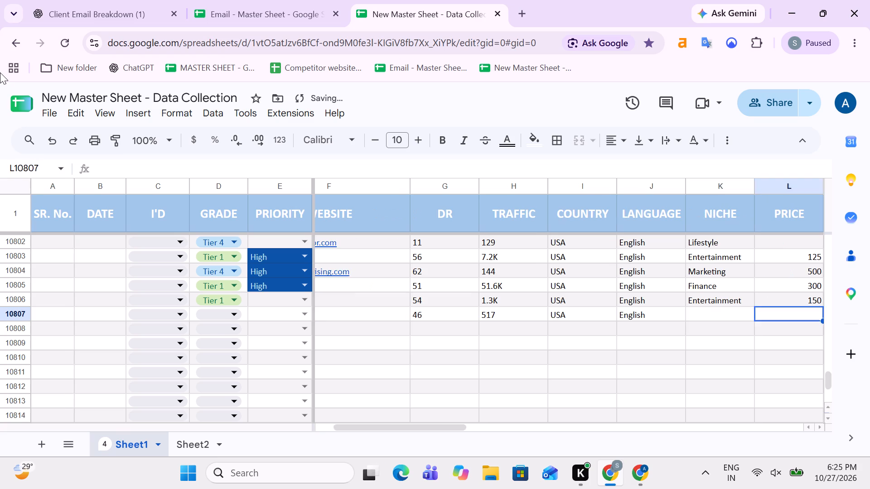
key(Left)
Switch to the fatbmx.com site, search it for "Netbet" and open the article on the BMX Redline brand sale.
key(alt+Tab)
click(32, 73)
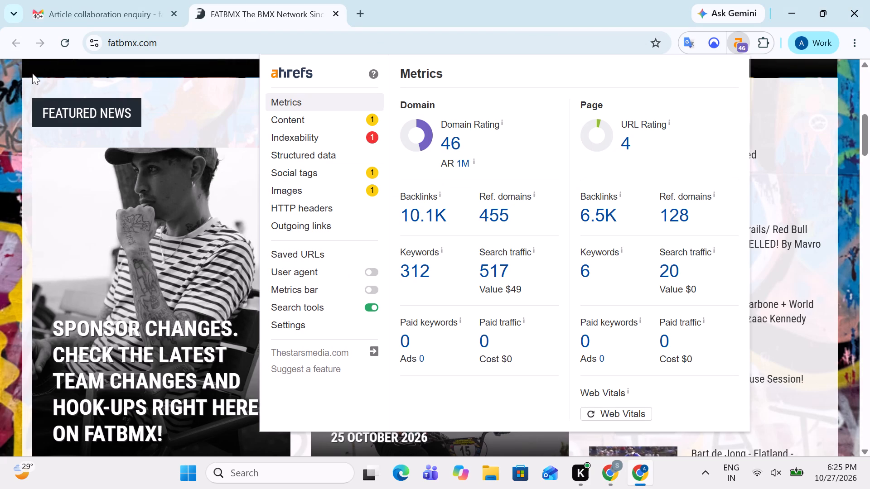
scroll(715, 159, up, 6)
scroll(744, 201, up, 4)
click(693, 75)
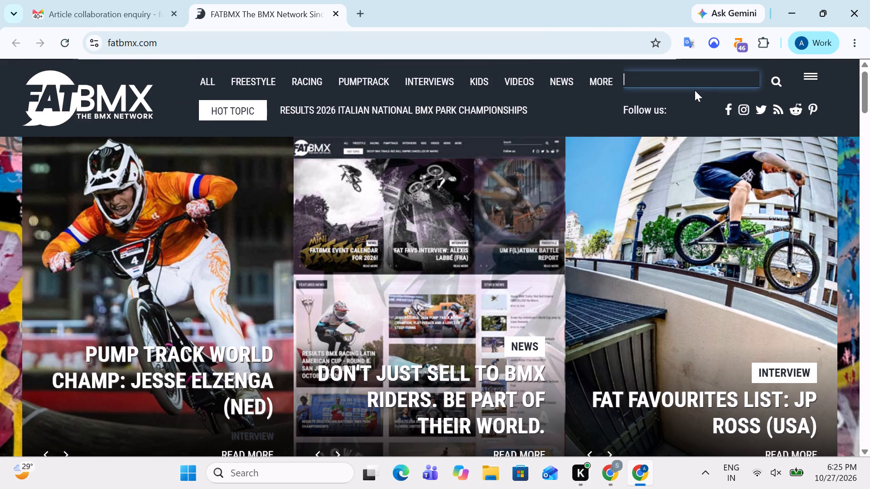
text(Netbet)
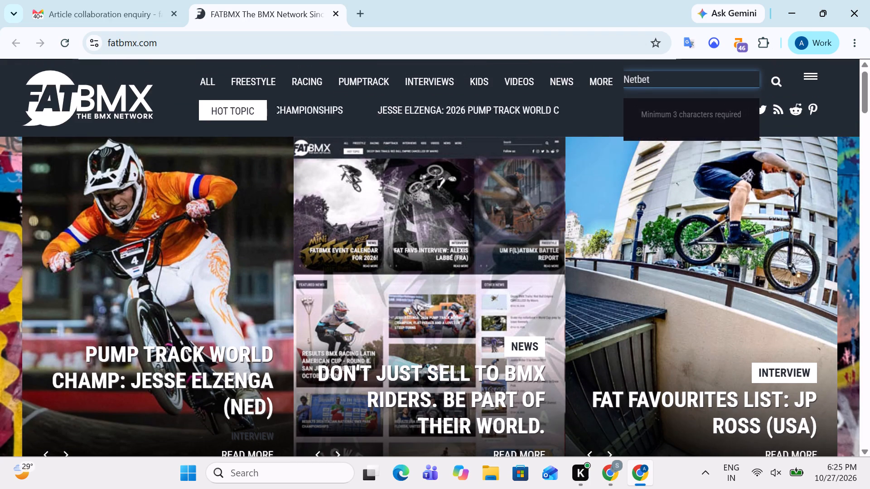
key(Return)
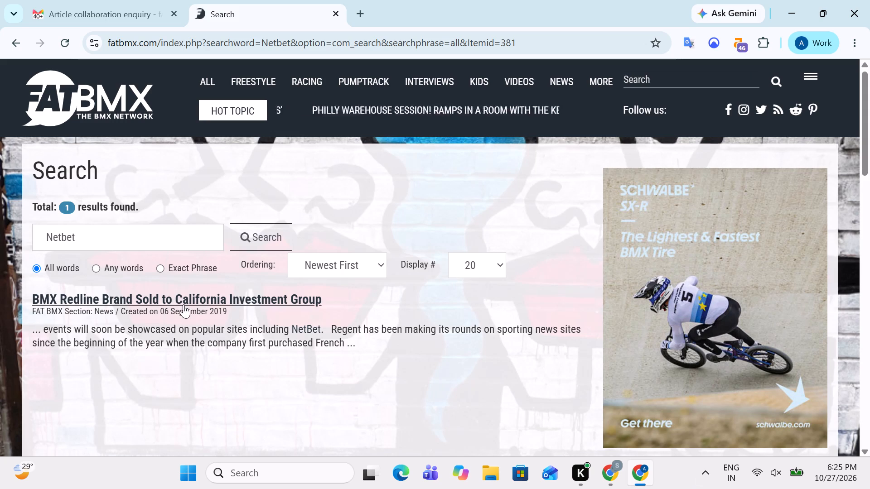
ctrl+click(248, 295)
click(391, 5)
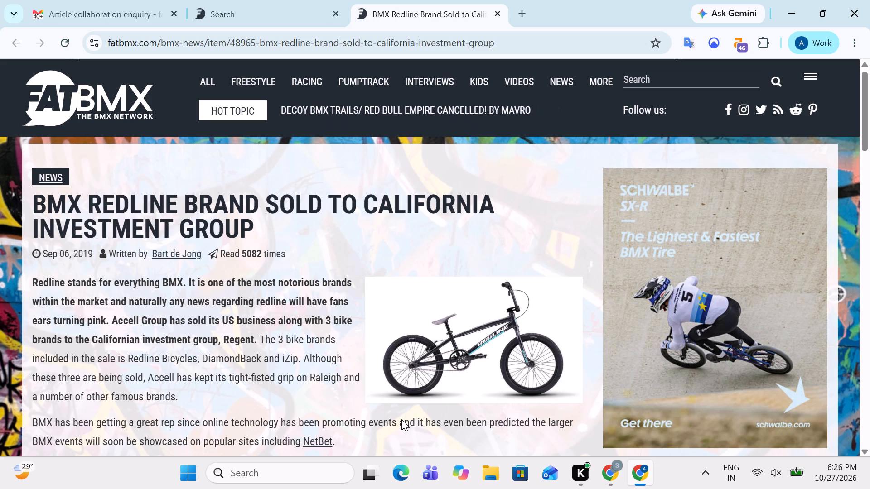
Check the NetBet mention in the BMX Redline article, close both fatbmx.com pages and reread the publisher's rate email.
scroll(401, 419, up, 1)
scroll(340, 336, down, 2)
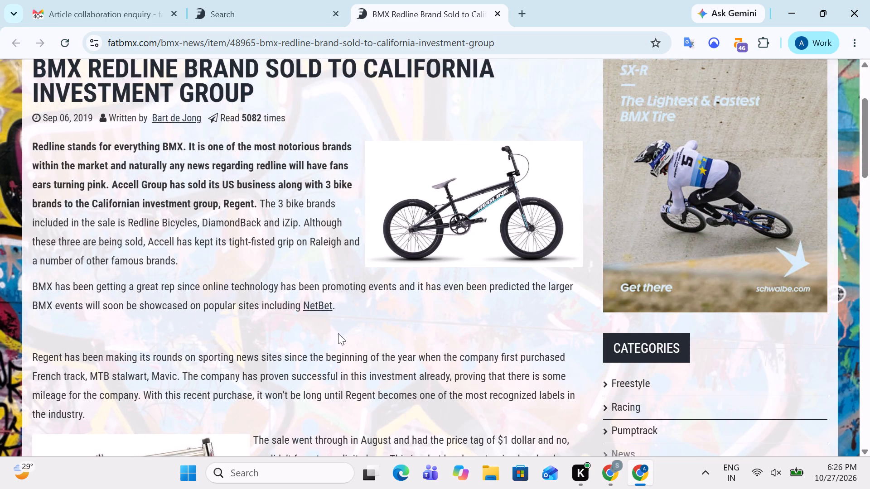
click(496, 15)
scroll(318, 320, down, 1)
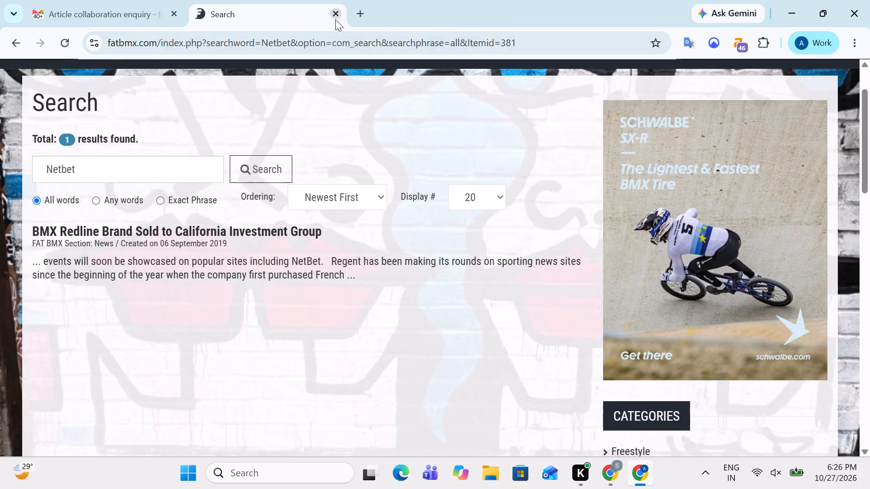
click(335, 19)
scroll(444, 292, down, 2)
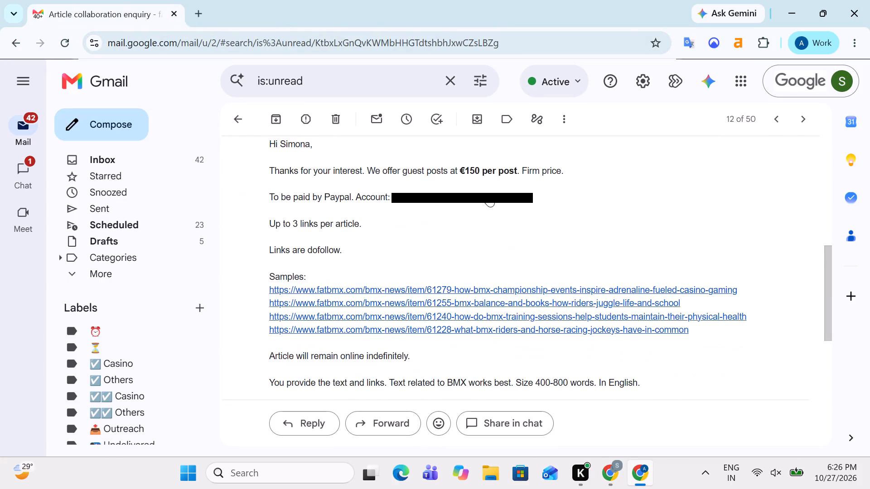
In the New Master Sheet, fill the fatbmx.com row with niche Sports, price 150 and casino price 150.
key(alt+Tab)
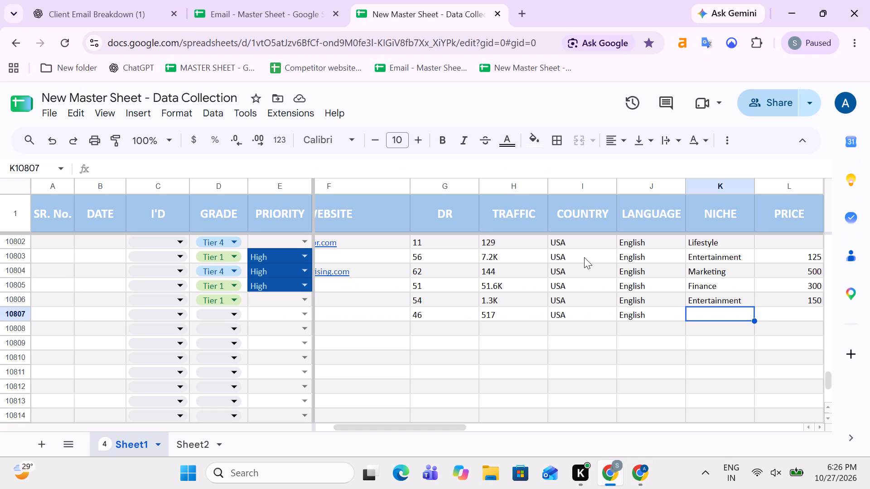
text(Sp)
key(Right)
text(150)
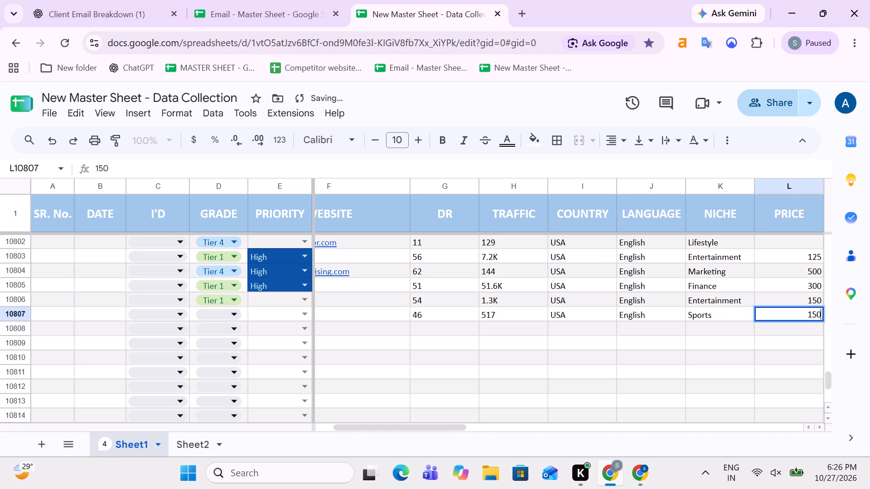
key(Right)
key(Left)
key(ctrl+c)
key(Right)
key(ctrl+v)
Copy the publisher's email address from the Gmail reply into the fatbmx.com row's contact details.
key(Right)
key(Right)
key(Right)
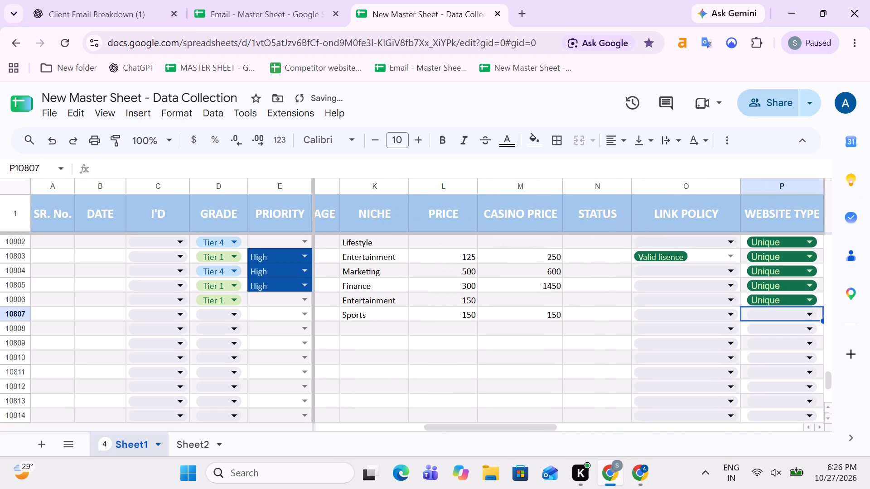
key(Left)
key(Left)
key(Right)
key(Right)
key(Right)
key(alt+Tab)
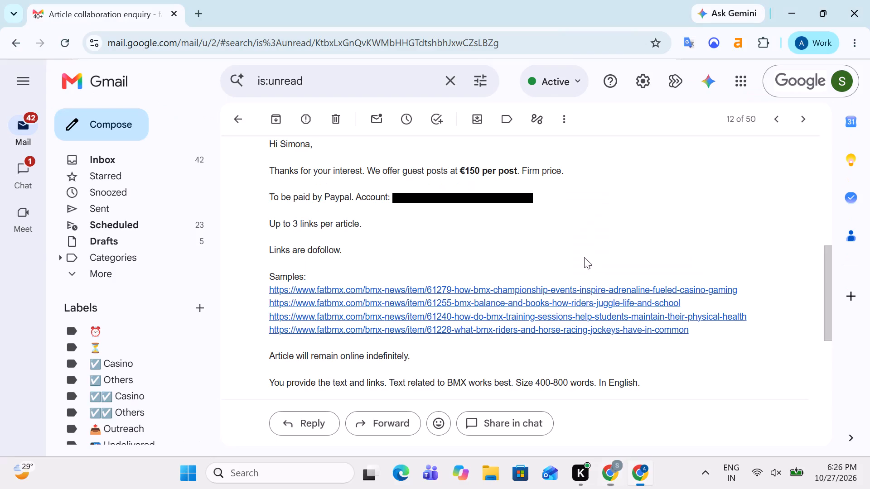
scroll(511, 315, up, 3)
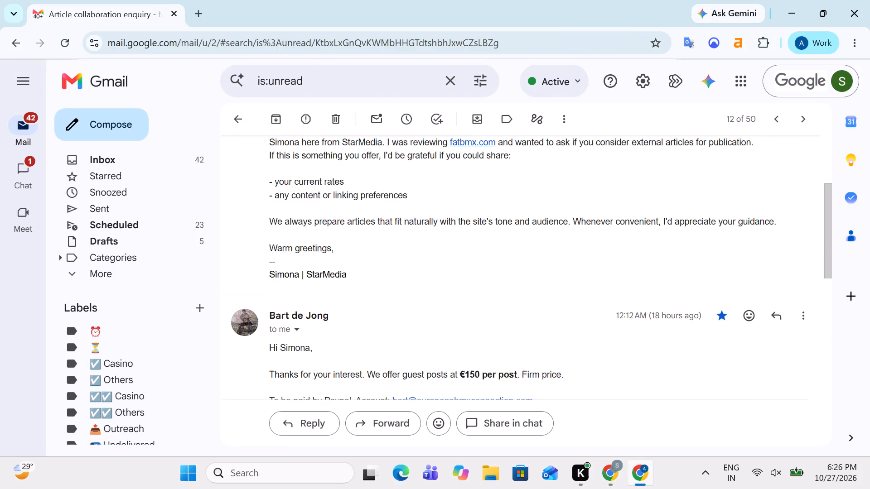
click(486, 356)
key(alt+Tab)
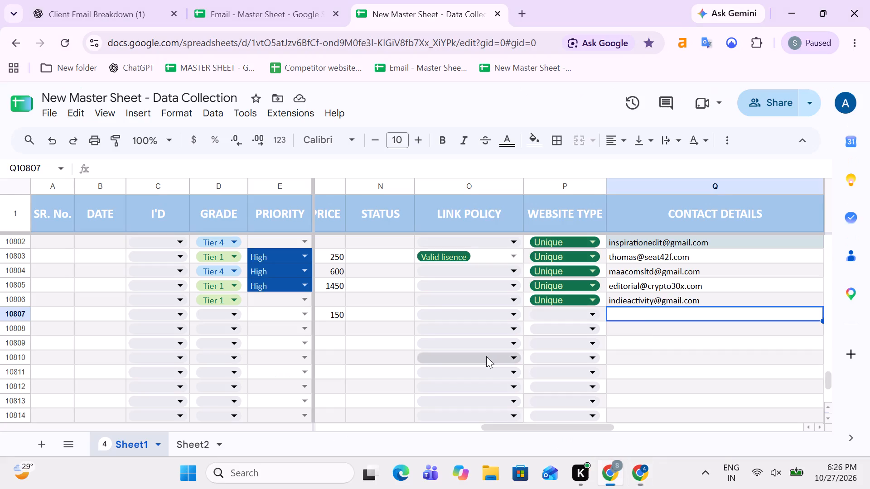
key(ctrl+v)
Set the fatbmx.com row's priority to Medium.
key(Left)
key(Left)
key(Left)
key(Left)
key(Left)
key(Left)
key(Left)
key(Left)
key(Left)
key(Left)
key(Left)
key(Left)
key(Left)
key(Left)
key(Left)
key(Left)
key(Right)
key(Right)
key(Right)
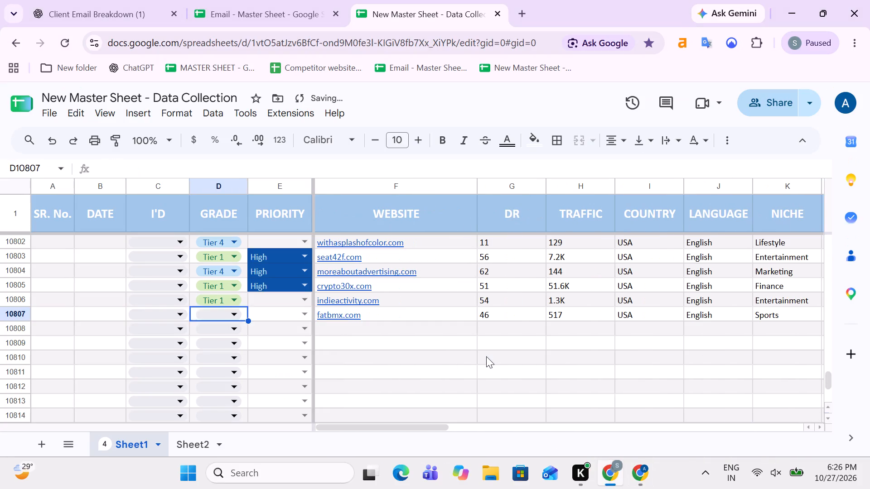
key(Right)
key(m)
key(Down)
key(Return)
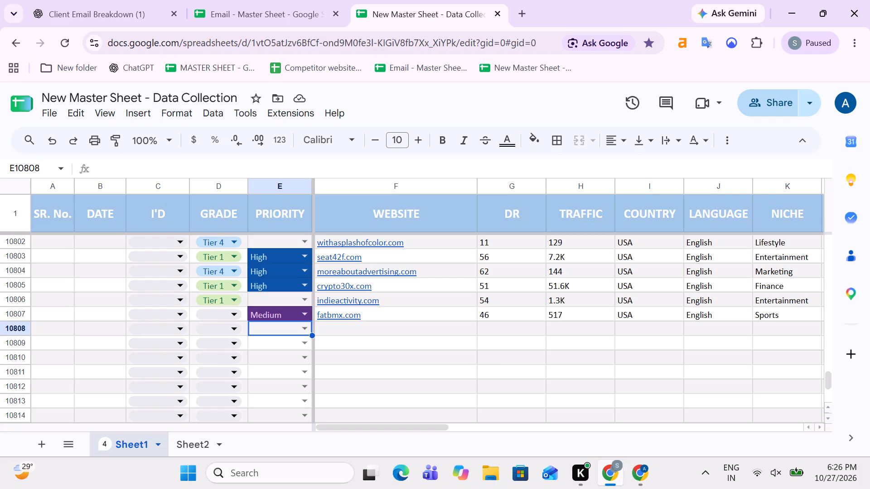
Check the fatbmx.com row's entries from language and niche through price, casino price, link policy and website type.
key(Up)
key(Right)
key(Right)
key(Right)
key(Right)
key(Right)
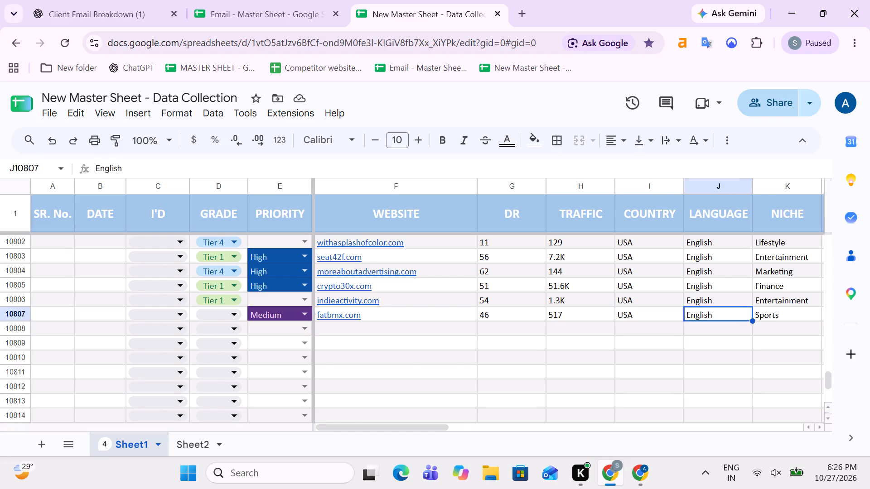
key(Right)
key(Right)
key(Right)
key(Right)
key(Right)
key(Right)
key(Left)
key(Left)
key(Right)
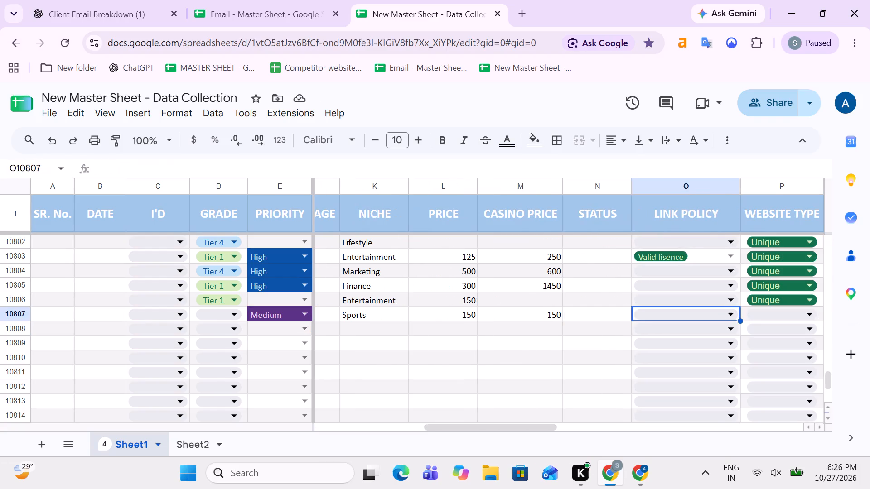
key(Right)
key(Right)
key(Left)
key(Right)
key(Right)
Set the grade of the fatbmx.com row to Tier 2.
key(Left)
key(Left)
key(Left)
key(Left)
key(Left)
key(Left)
key(Left)
key(Left)
key(Left)
key(Left)
key(Left)
key(Left)
key(Left)
key(Left)
key(Left)
key(Left)
key(Left)
key(Left)
key(Left)
key(Left)
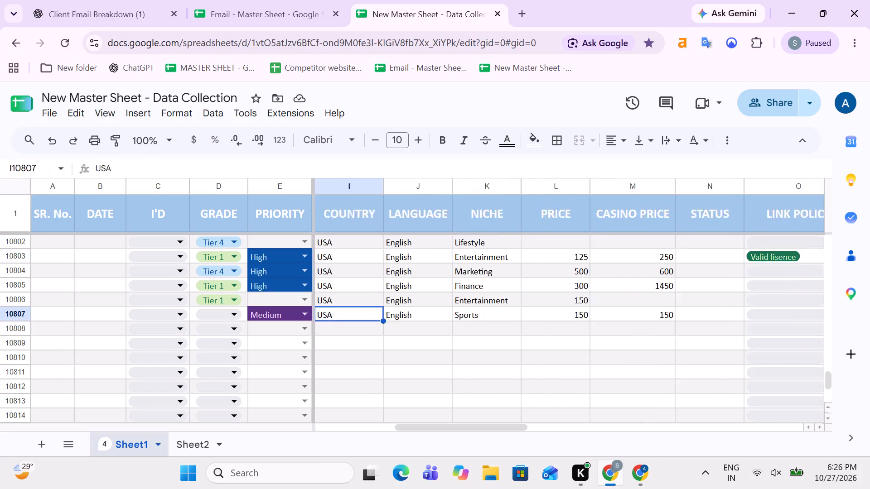
key(Right)
key(Right)
key(Right)
key(Right)
key(Left)
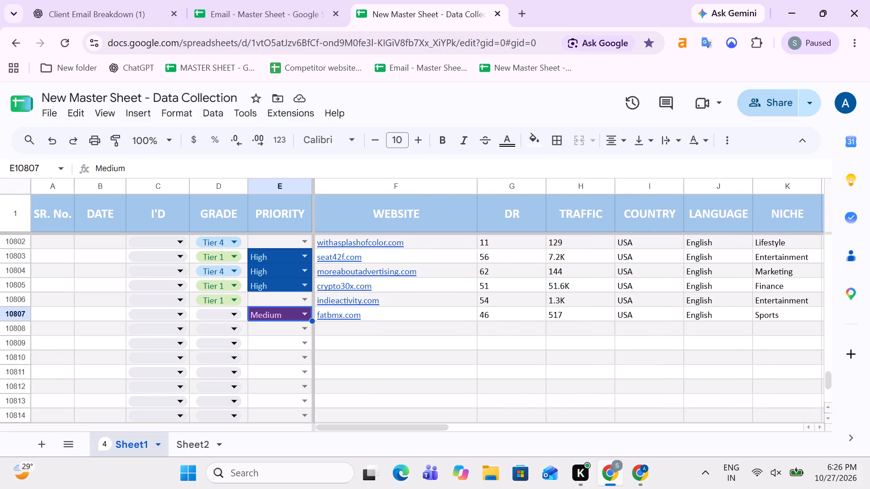
key(t)
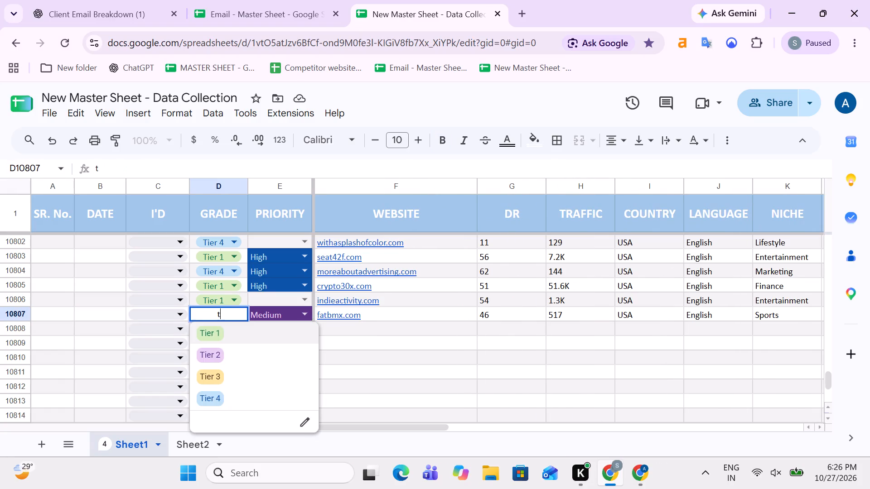
key(Down)
key(Down)
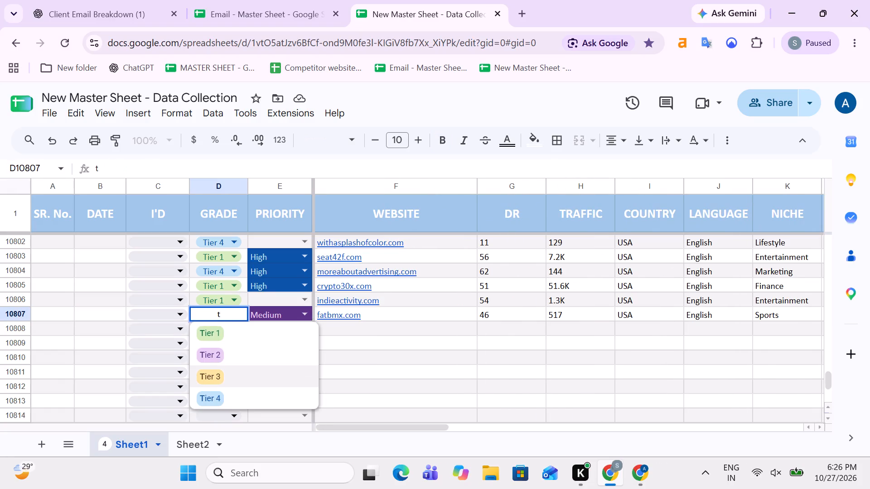
key(Up)
key(Return)
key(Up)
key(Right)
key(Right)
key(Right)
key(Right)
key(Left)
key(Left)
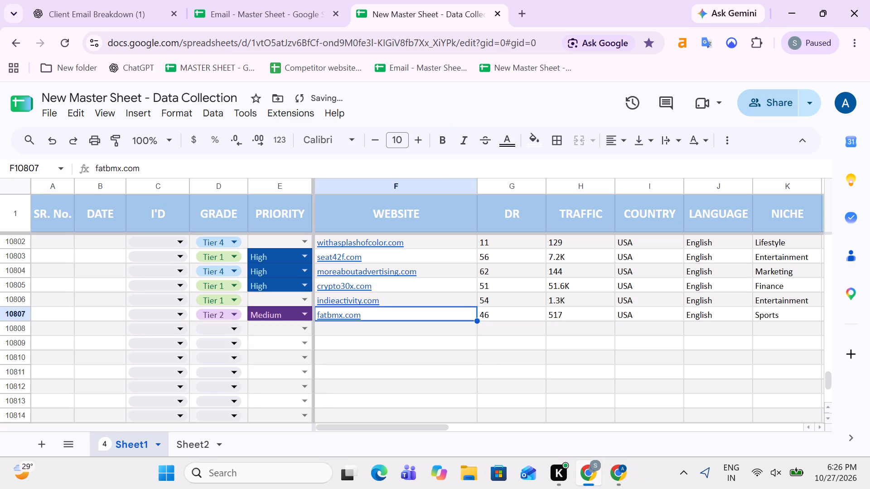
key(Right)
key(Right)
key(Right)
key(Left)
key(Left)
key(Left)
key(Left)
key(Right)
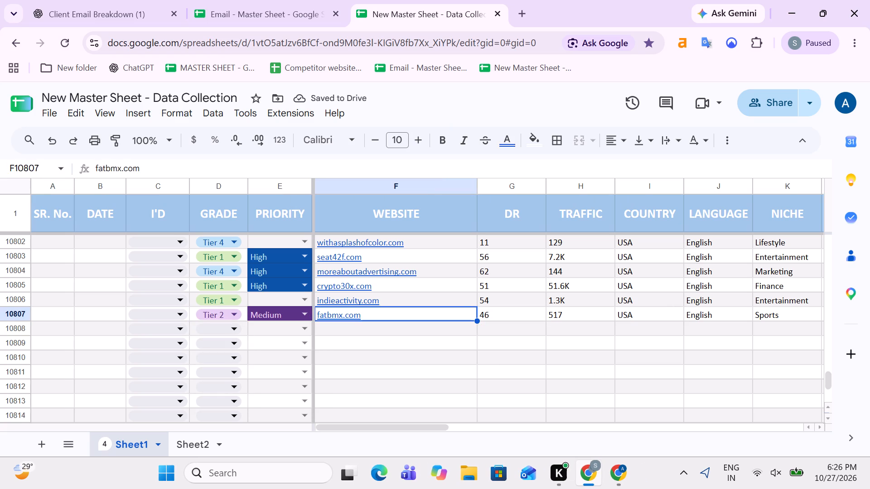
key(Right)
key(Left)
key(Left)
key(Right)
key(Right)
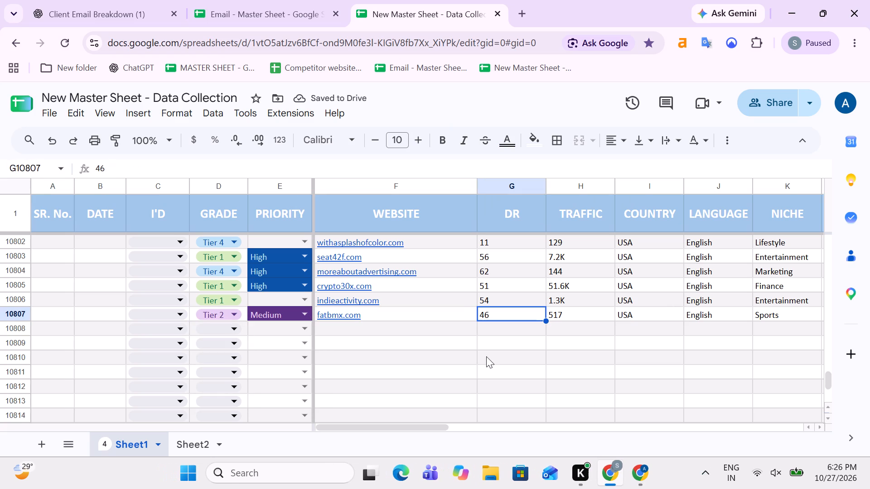
Review the fatbmx.com row's entries, from website, DR and traffic through country, niche, prices, link policy and website type.
key(Left)
key(Left)
key(Right)
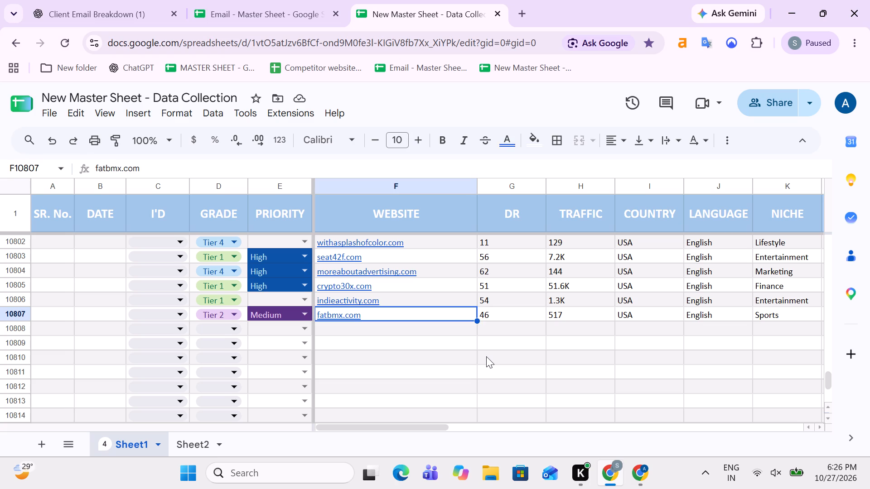
key(Right)
key(Left)
key(Right)
key(Left)
key(Right)
key(Left)
key(Right)
key(Right)
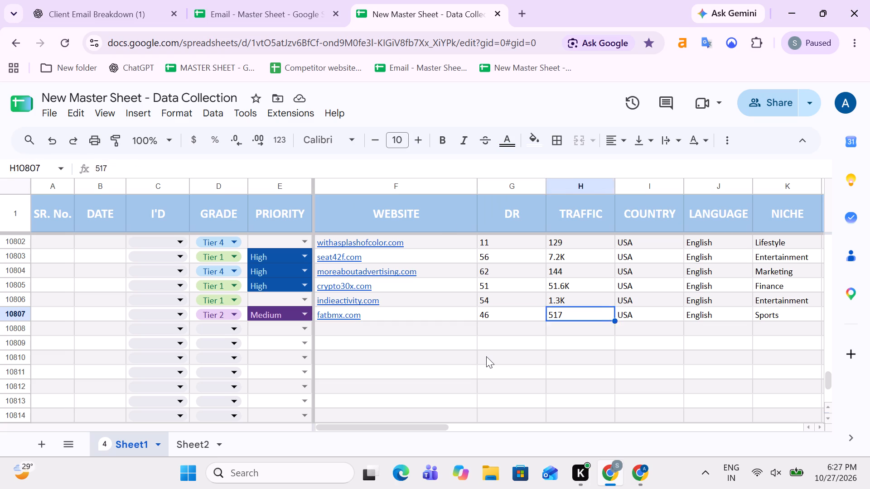
key(Right)
key(Right)
key(Right)
key(Right)
key(Right)
key(Right)
key(Right)
key(Right)
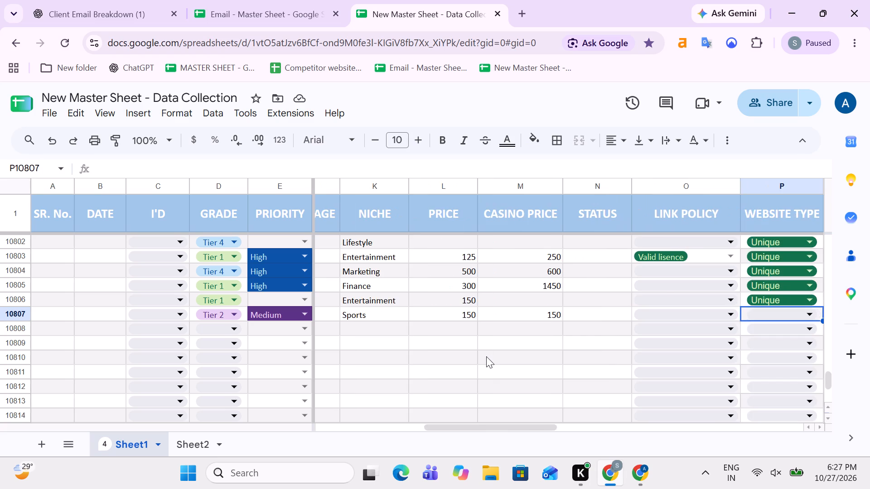
key(Right)
key(Left)
key(Right)
key(Right)
key(Left)
key(Left)
key(Left)
key(Left)
key(Left)
key(Left)
key(Left)
key(Left)
key(Left)
key(Left)
key(Left)
key(Left)
key(Left)
key(Left)
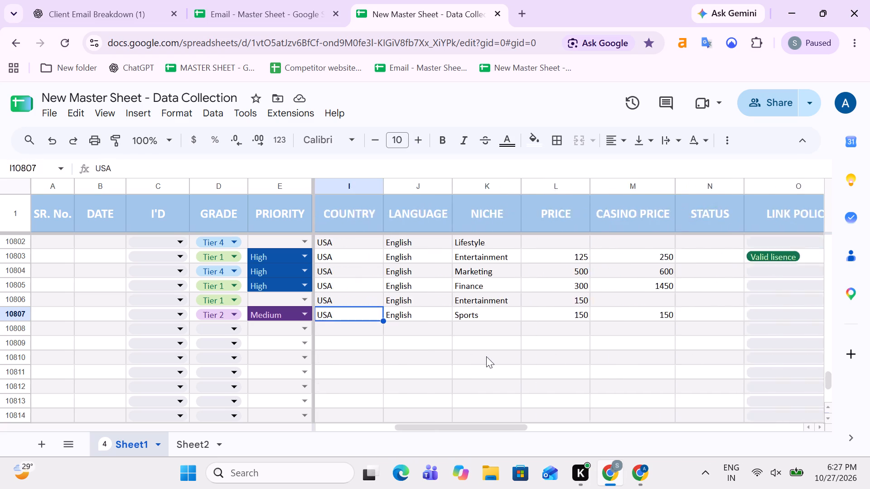
key(Right)
key(Right)
key(Right)
key(Left)
key(Left)
key(Right)
key(Right)
key(Left)
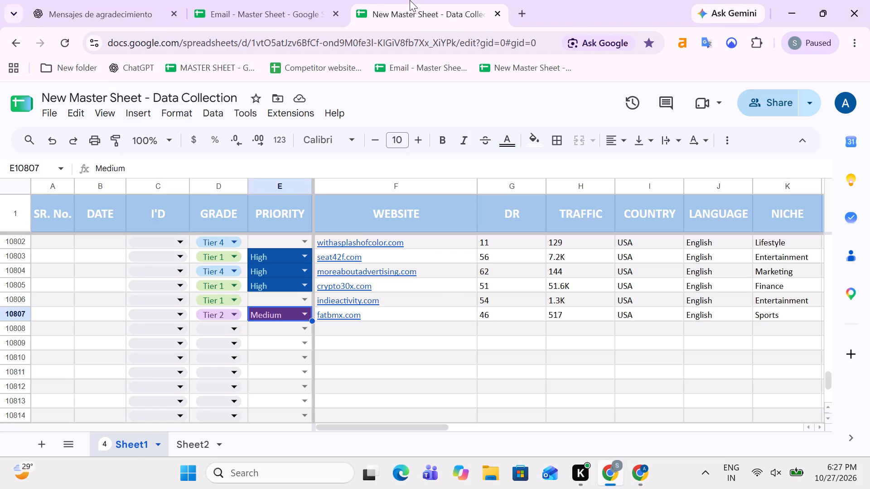
key(Right)
key(Right)
key(Right)
key(Right)
key(Right)
key(Right)
key(Right)
key(Right)
key(Right)
key(Right)
key(Right)
key(Right)
key(Left)
key(Left)
key(Left)
key(Left)
key(Left)
key(Left)
key(Left)
key(Left)
key(Left)
key(Left)
key(Left)
key(Left)
key(Left)
key(Left)
key(Left)
key(Left)
key(Left)
key(Left)
key(Left)
key(Left)
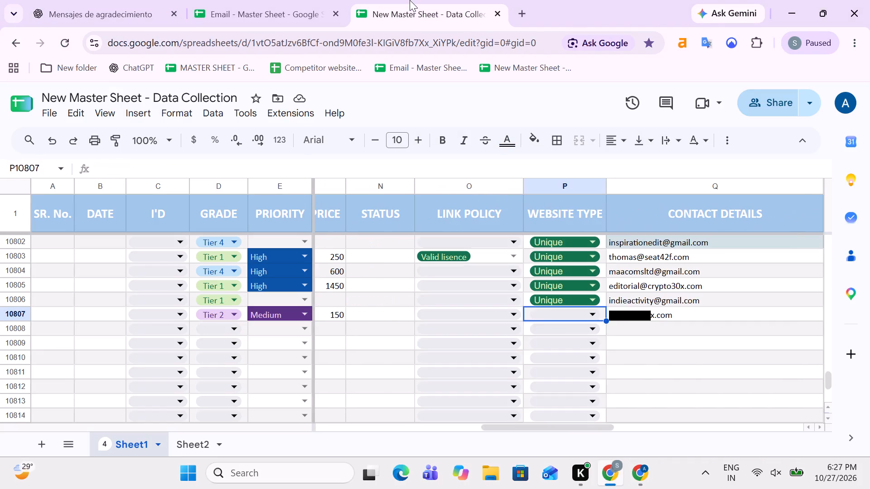
key(Right)
key(Right)
key(Right)
key(Right)
key(Right)
key(Down)
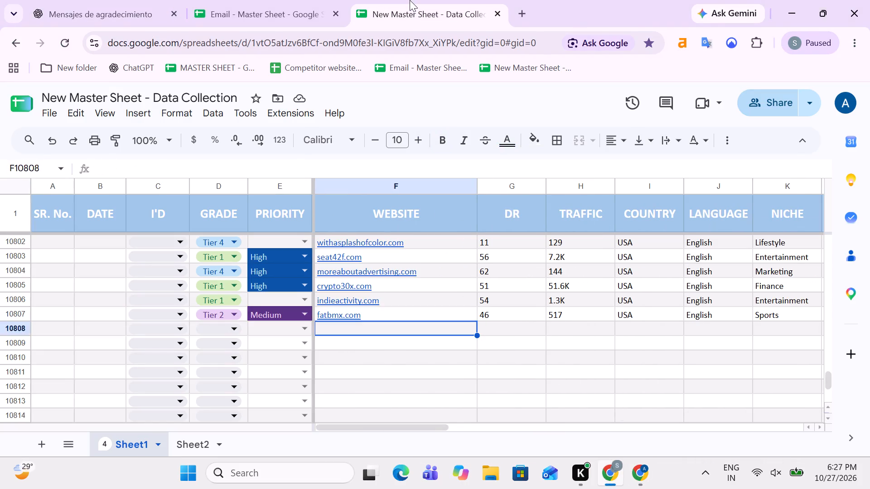
key(alt+Tab)
scroll(482, 216, down, 15)
scroll(528, 314, up, 8)
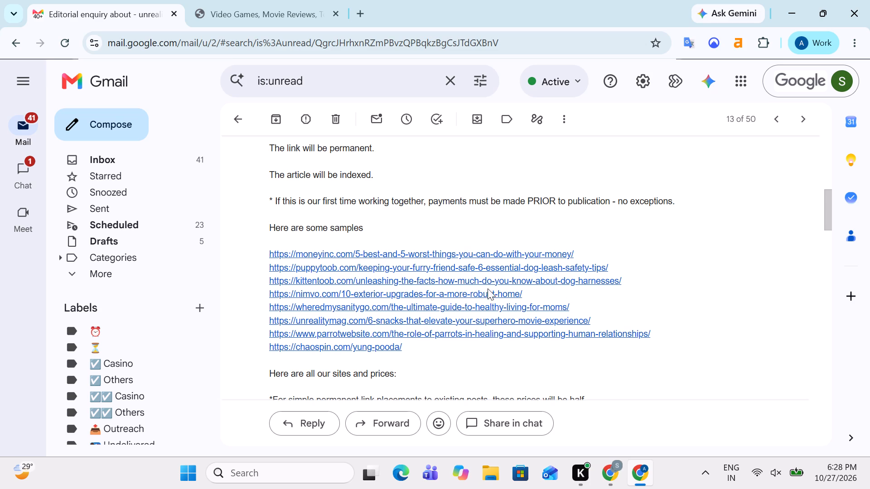
scroll(337, 232, down, 1)
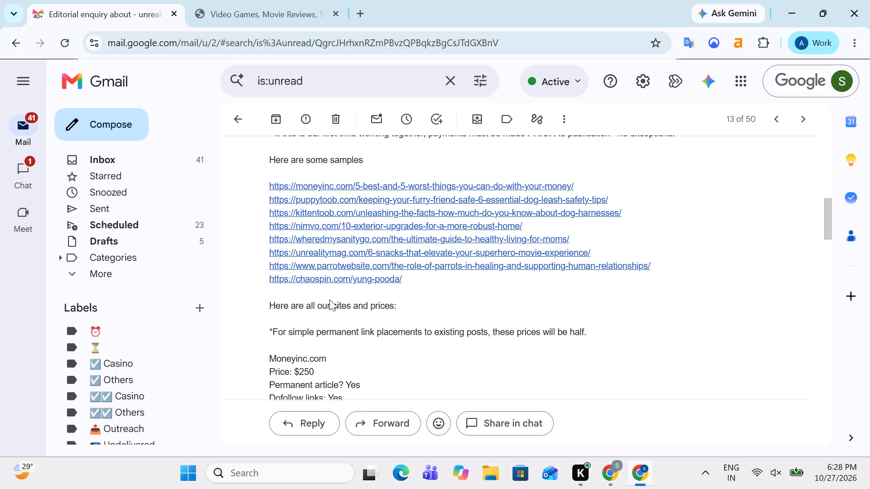
scroll(329, 299, down, 1)
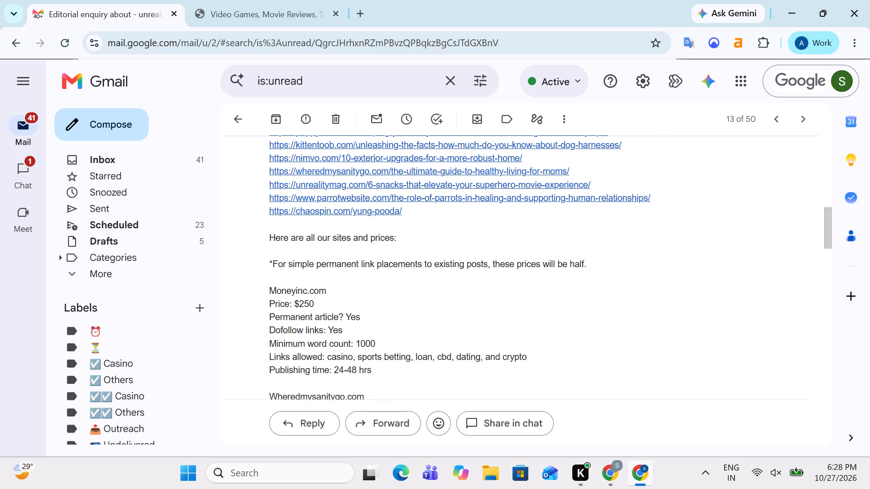
scroll(425, 259, down, 2)
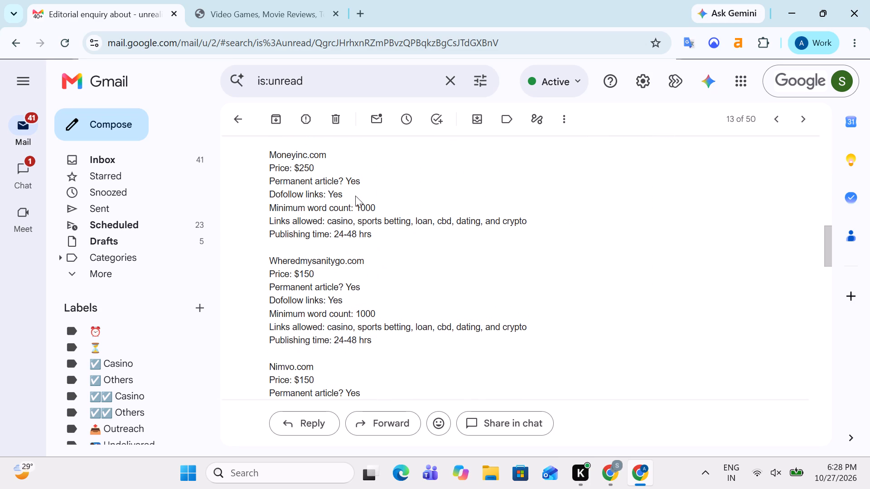
scroll(338, 221, down, 3)
scroll(337, 262, down, 2)
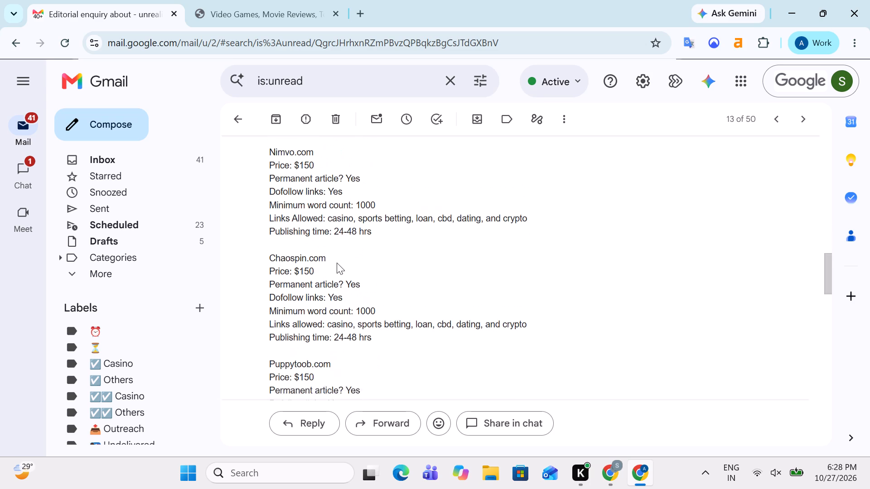
scroll(337, 263, down, 16)
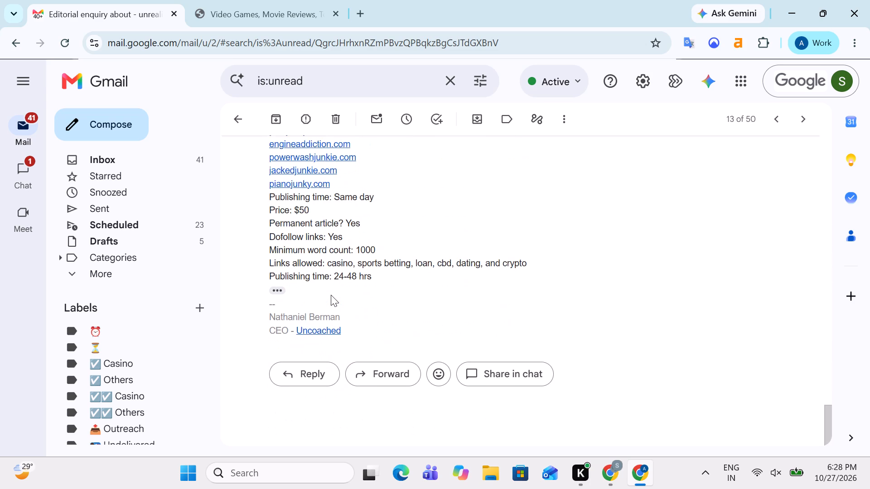
scroll(331, 295, up, 3)
scroll(331, 295, down, 6)
scroll(326, 304, up, 5)
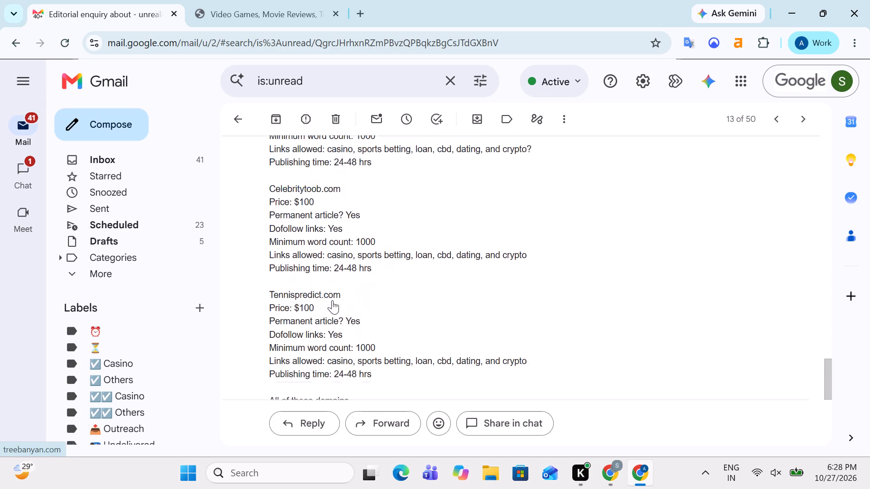
scroll(332, 300, up, 20)
scroll(332, 300, up, 1)
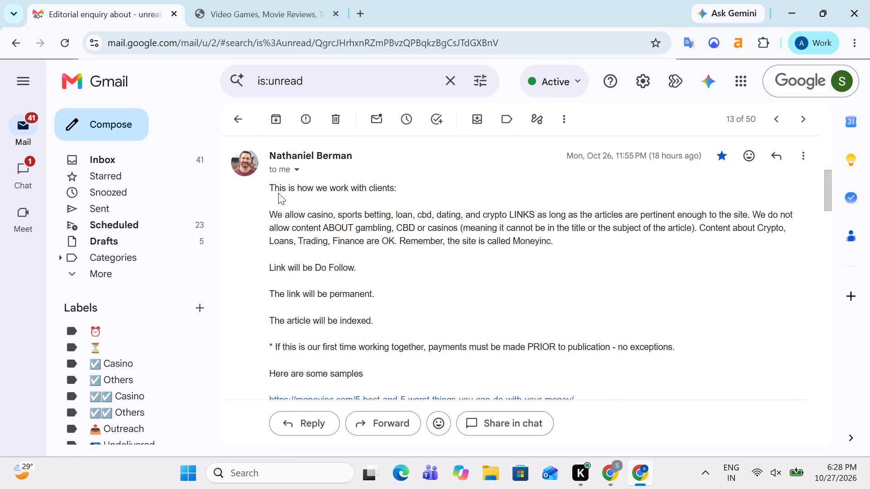
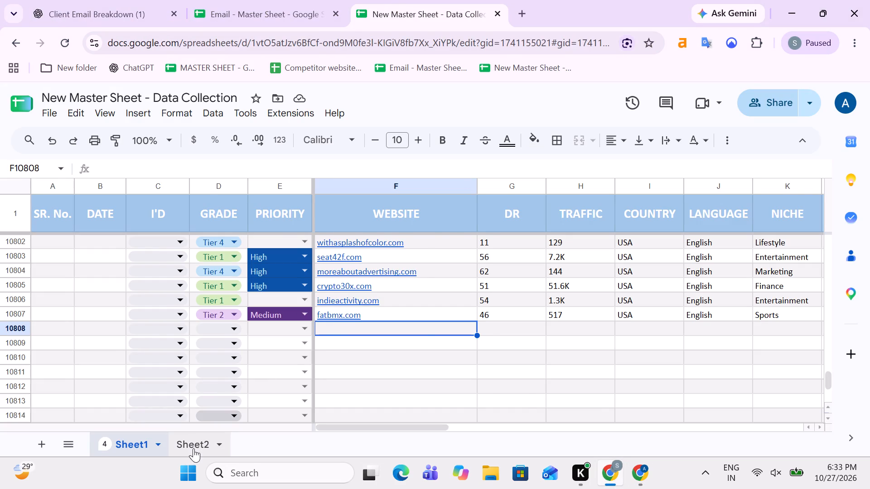
key(ctrl+a)
key(Delete)
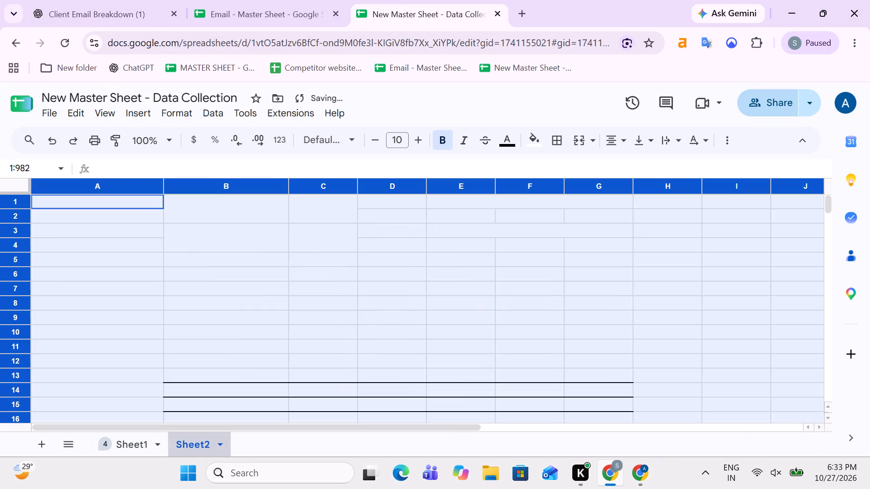
key(Left)
key(ctrl+v)
Copy the websites from moneyinc.com to tennispredict.com into Sheet1's WEBSITE column from row 10808, as values only.
key(Down)
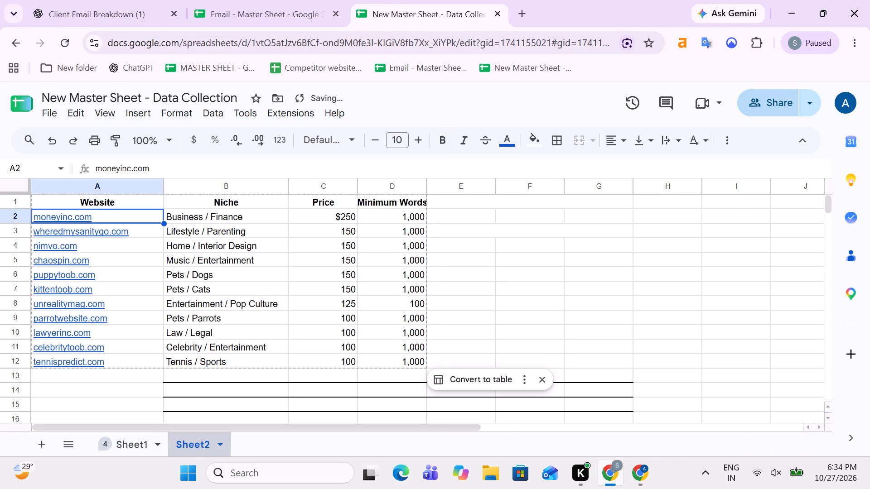
key(ctrl+shift+Down)
key(ctrl+c)
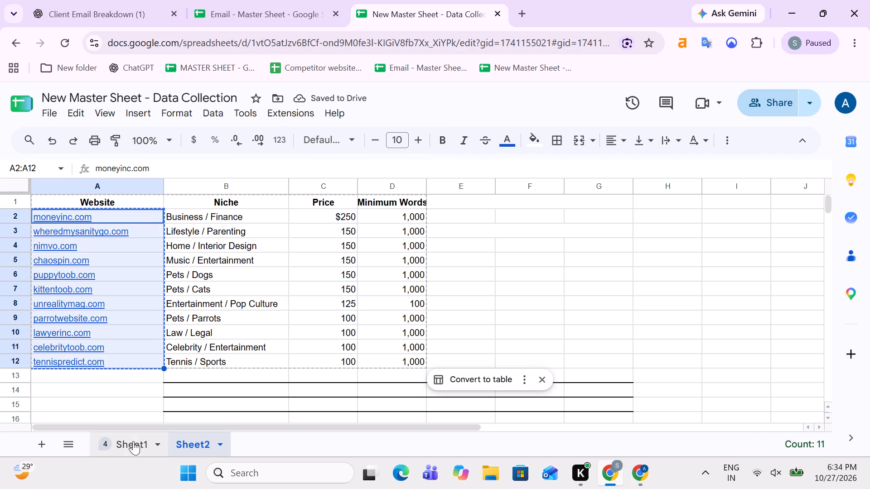
click(261, 0)
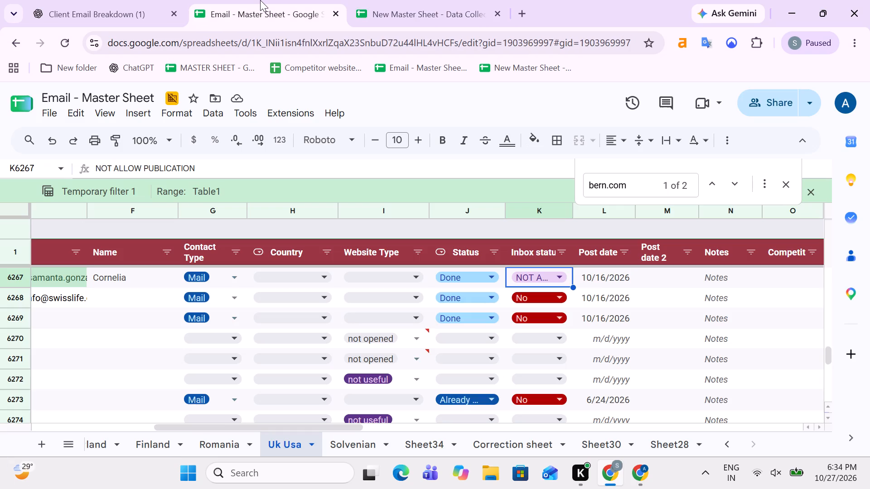
click(404, 0)
key(Down)
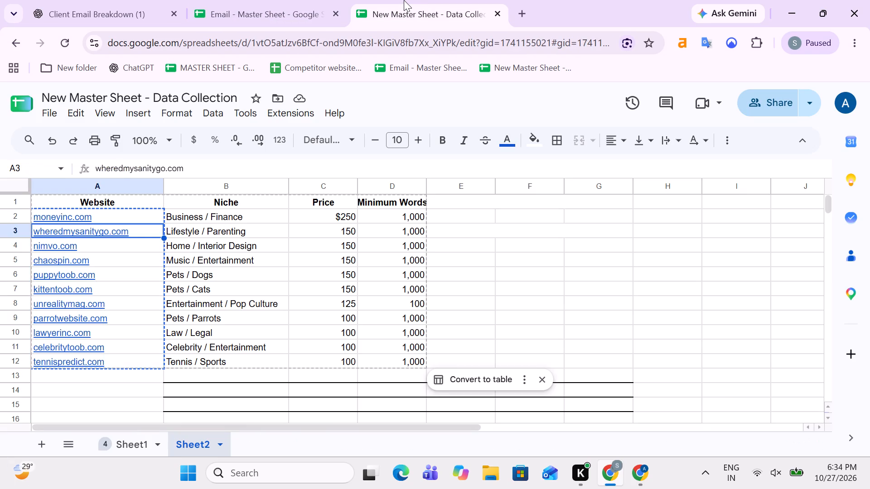
click(135, 450)
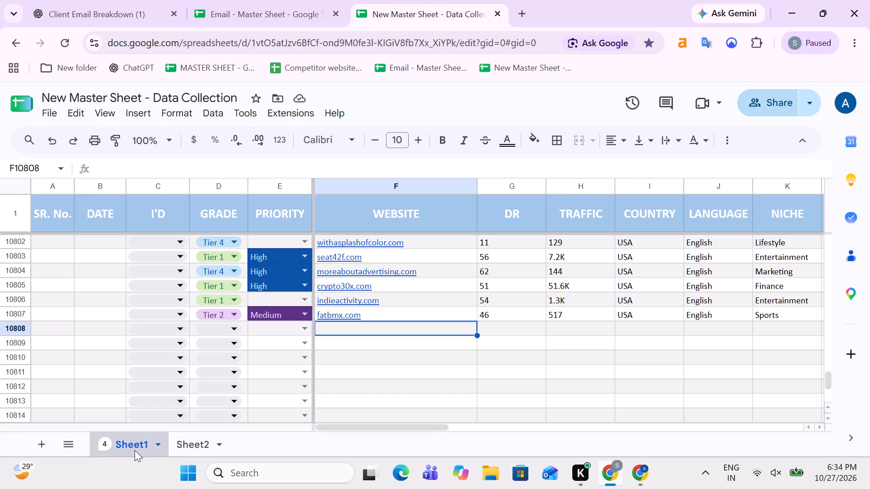
key(Down)
key(Up)
key(ctrl+v)
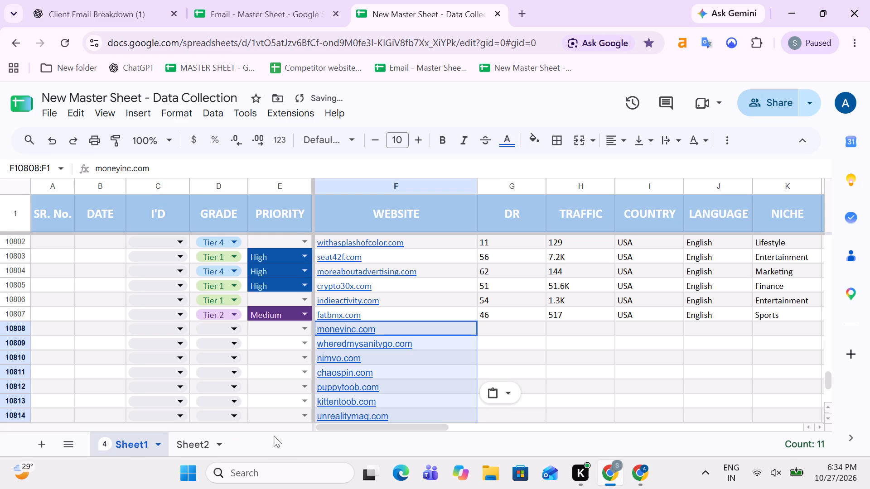
click(508, 391)
click(531, 290)
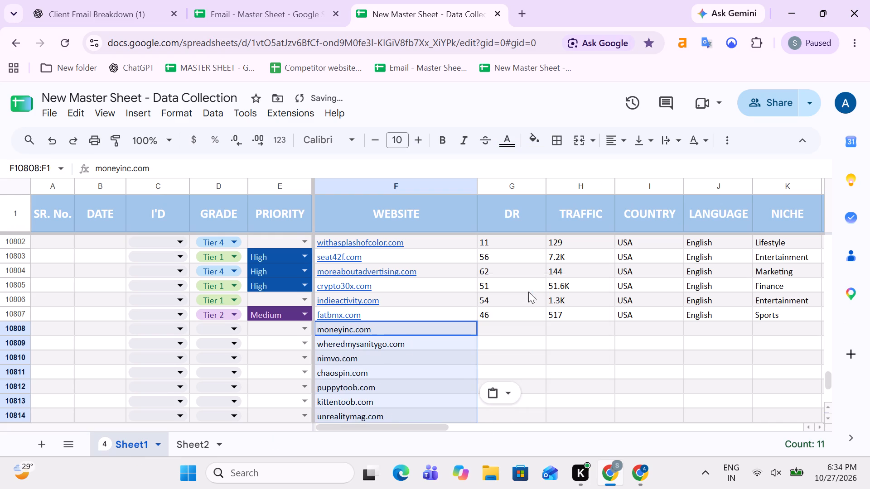
scroll(430, 356, down, 1)
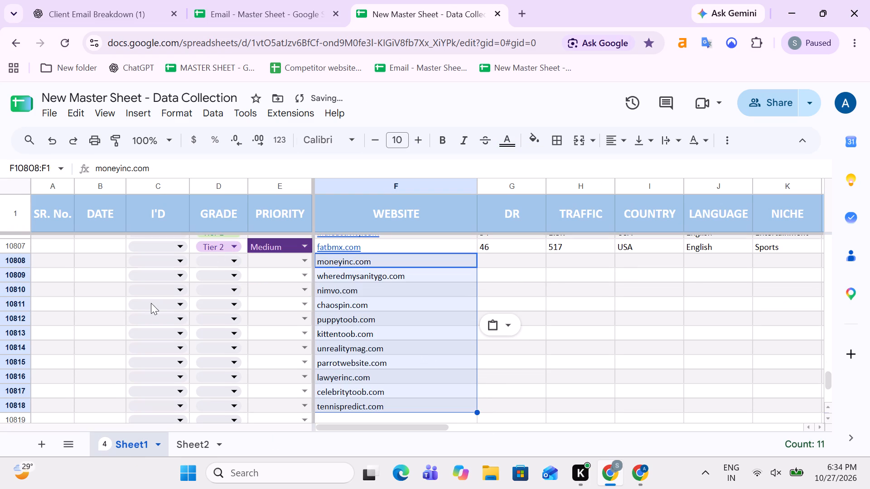
Copy Sheet2's prices for these websites into Sheet1's PRICE column from row 10808, as values only.
click(196, 437)
key(Up)
key(Down)
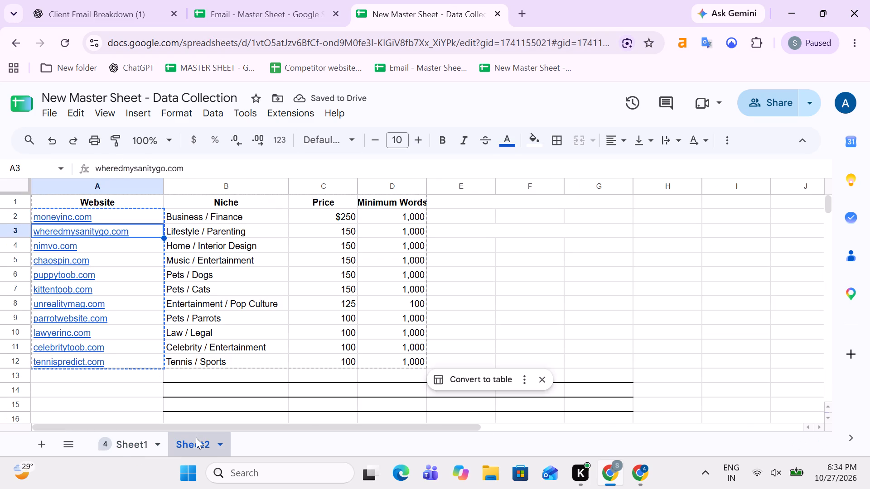
key(Right)
key(Up)
key(Right)
key(ctrl+shift+Down)
key(ctrl+c)
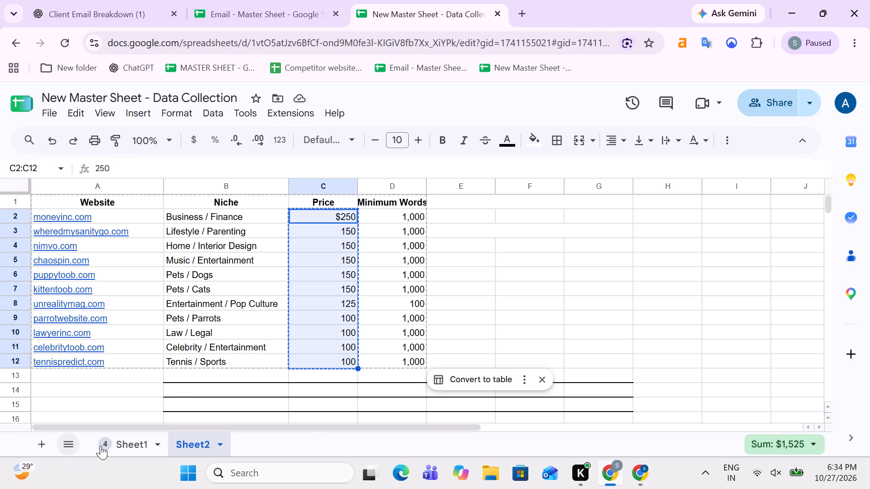
click(121, 445)
key(Up)
key(Down)
key(Right)
key(Right)
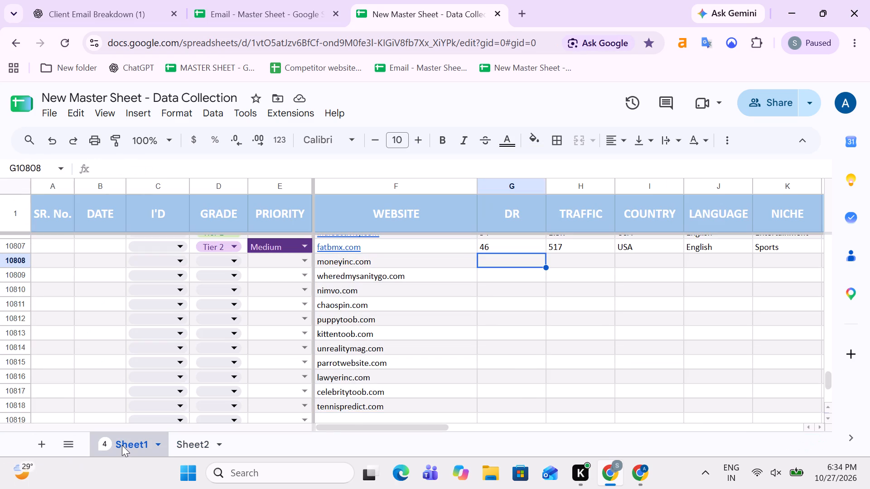
key(Right)
key(Right)
key(Right)
key(Right)
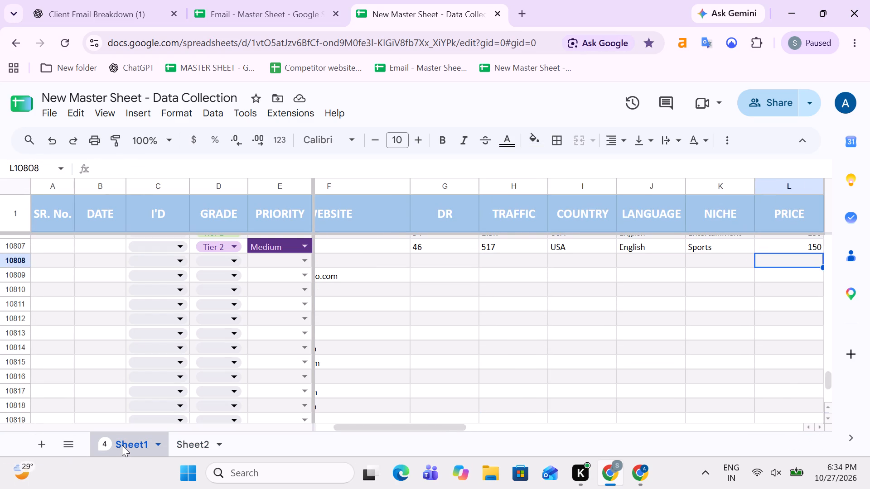
key(ctrl+v)
click(769, 400)
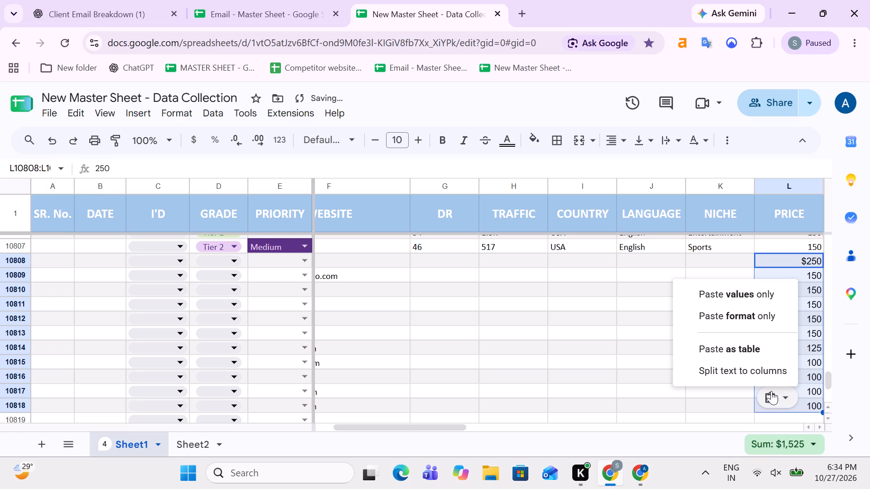
click(744, 291)
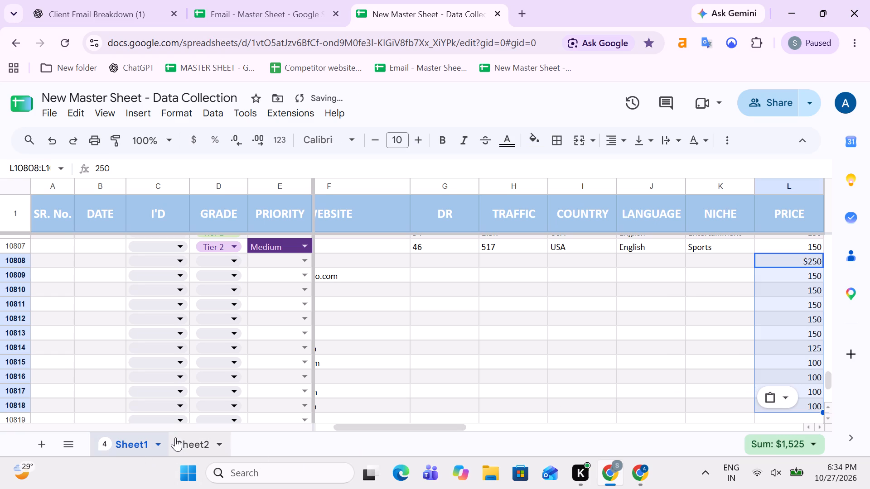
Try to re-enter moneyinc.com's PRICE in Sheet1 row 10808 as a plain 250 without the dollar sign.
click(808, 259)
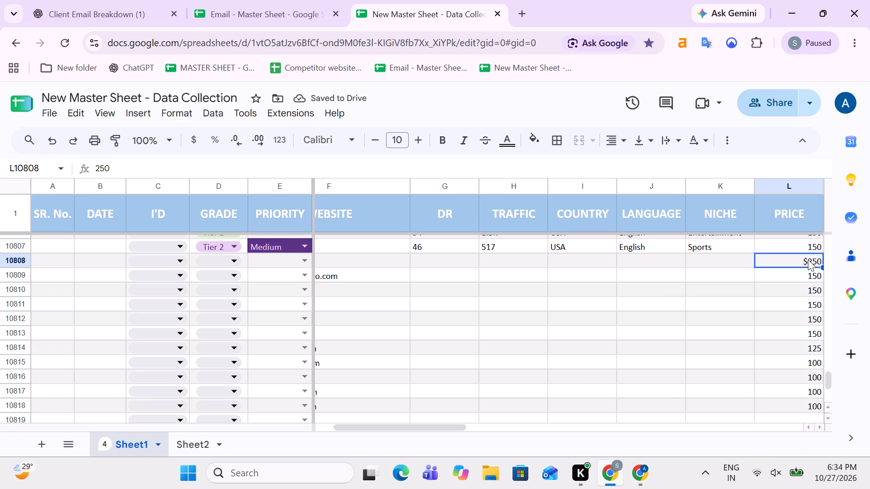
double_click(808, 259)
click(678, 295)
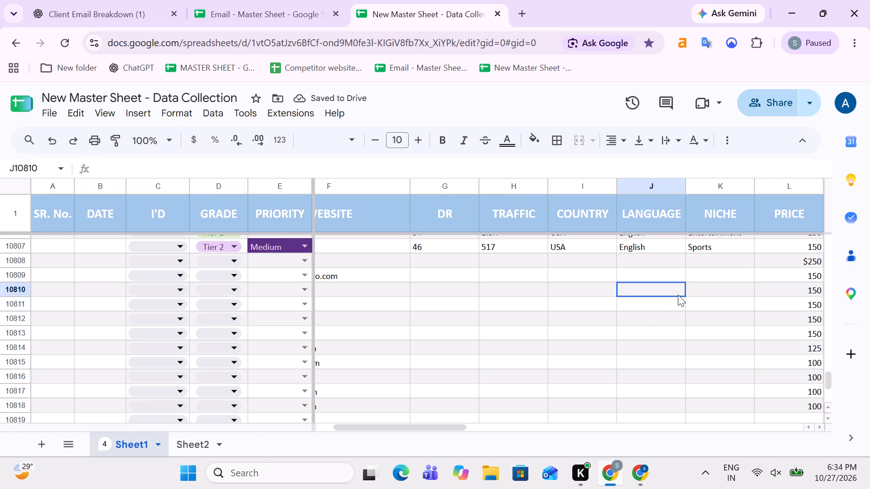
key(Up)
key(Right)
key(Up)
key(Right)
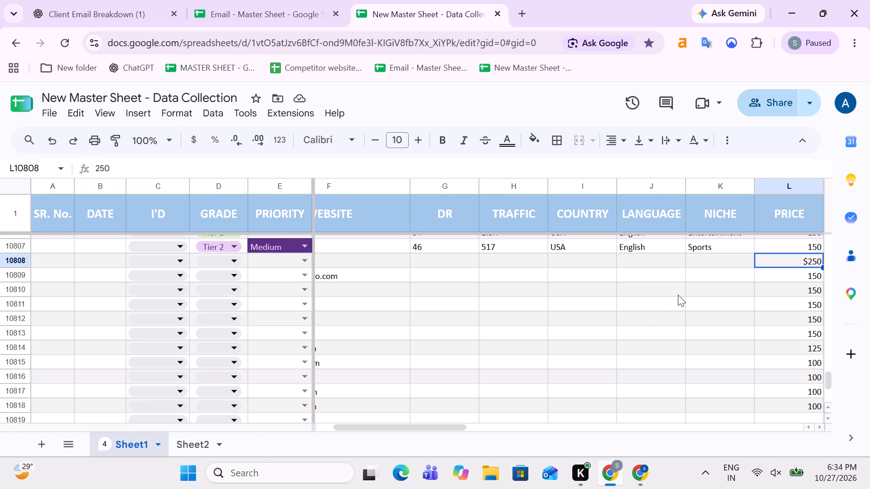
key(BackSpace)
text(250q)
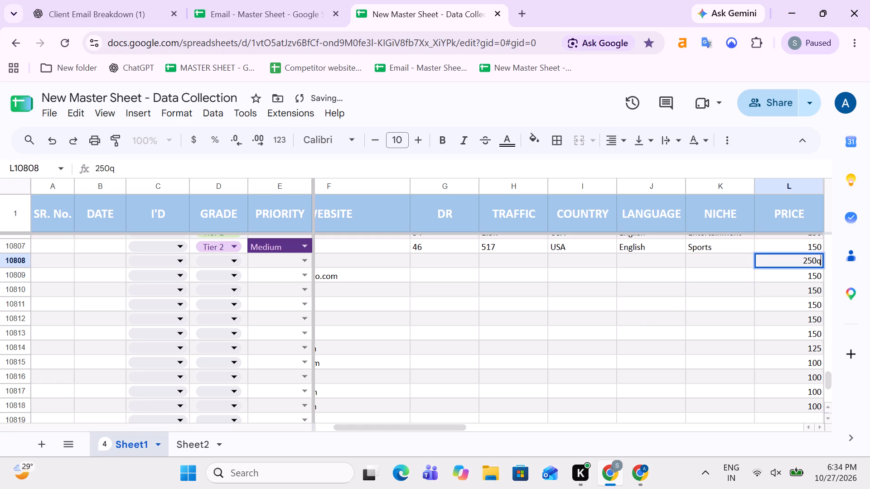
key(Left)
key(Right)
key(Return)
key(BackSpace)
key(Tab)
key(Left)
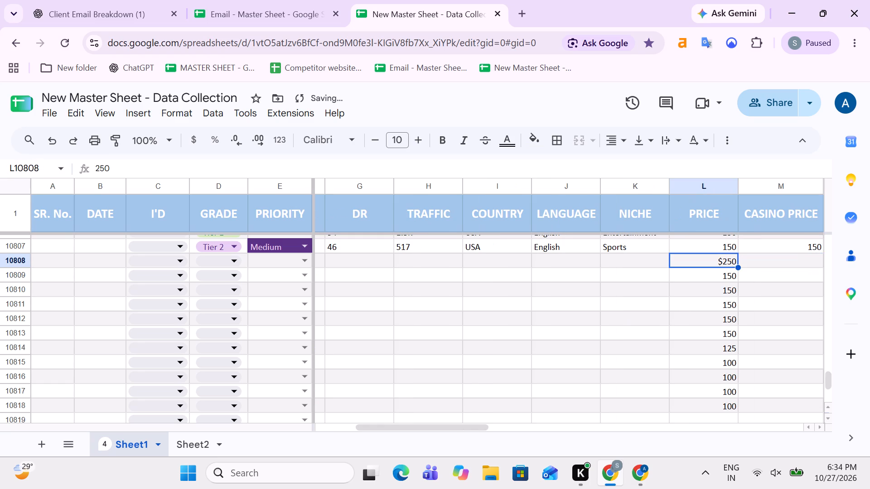
Copy the formatting of the empty CASINO PRICE cell in row 10808 onto the PRICE cell beside it.
click(775, 260)
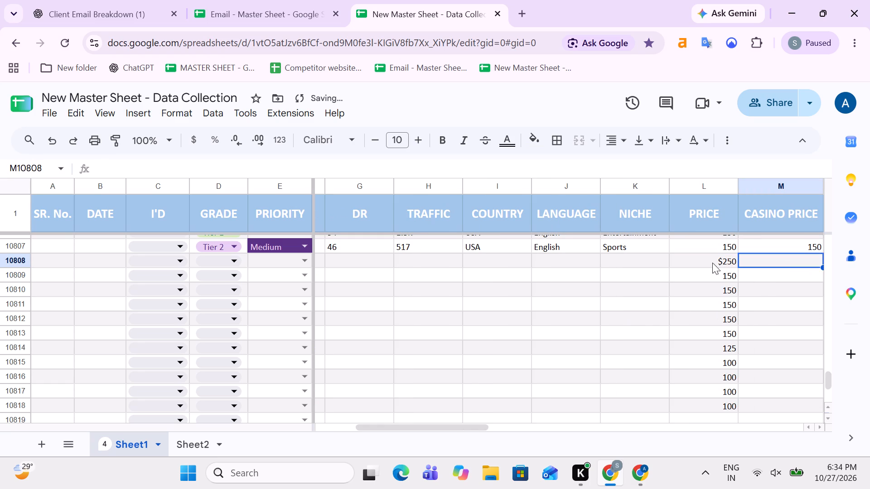
click(122, 145)
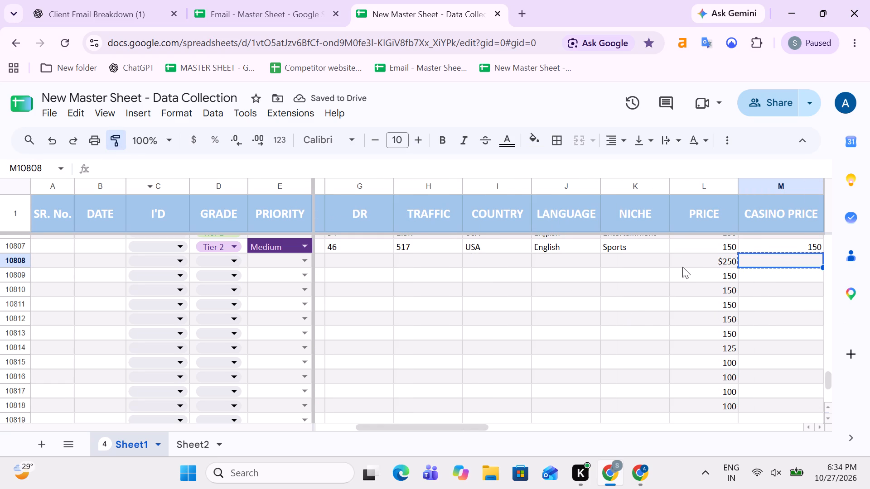
click(701, 263)
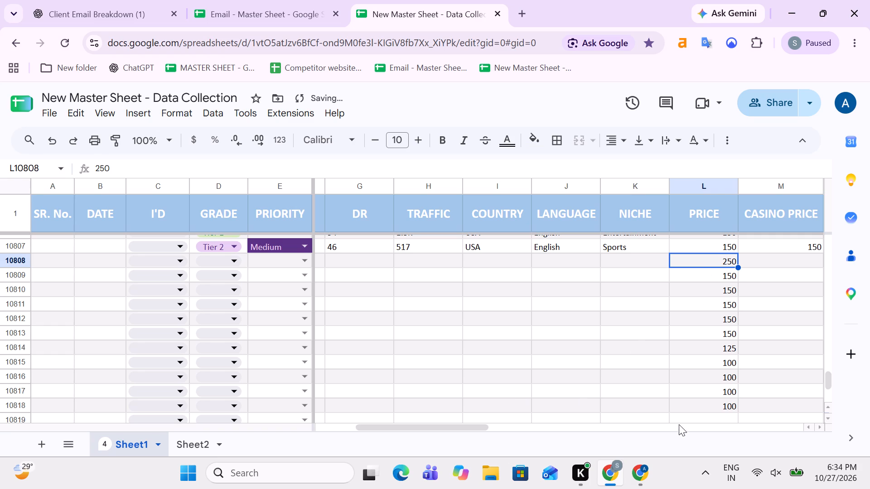
click(695, 396)
key(Down)
key(Left)
key(Left)
key(Left)
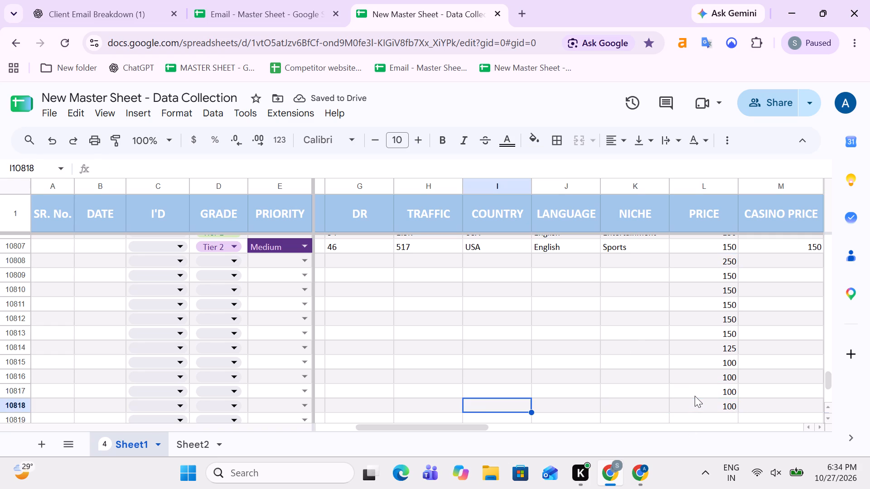
In Sheet2, shorten the niche of moneyinc.com to Finance.
click(185, 454)
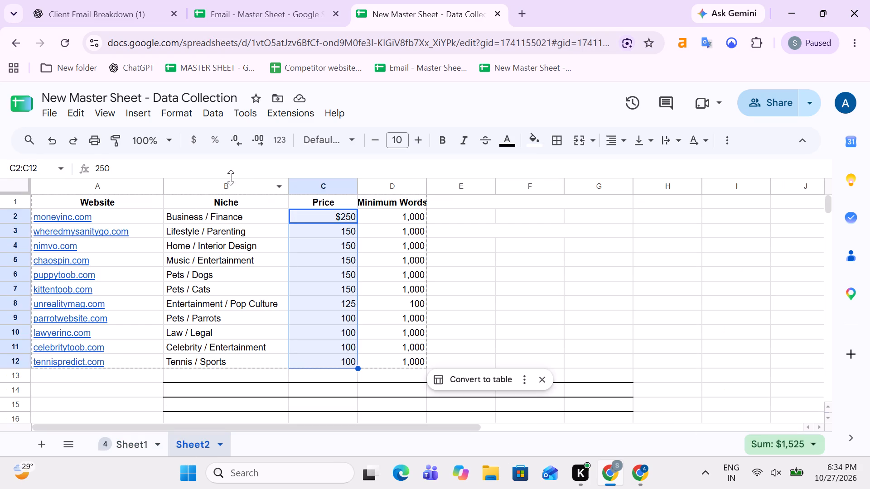
click(220, 216)
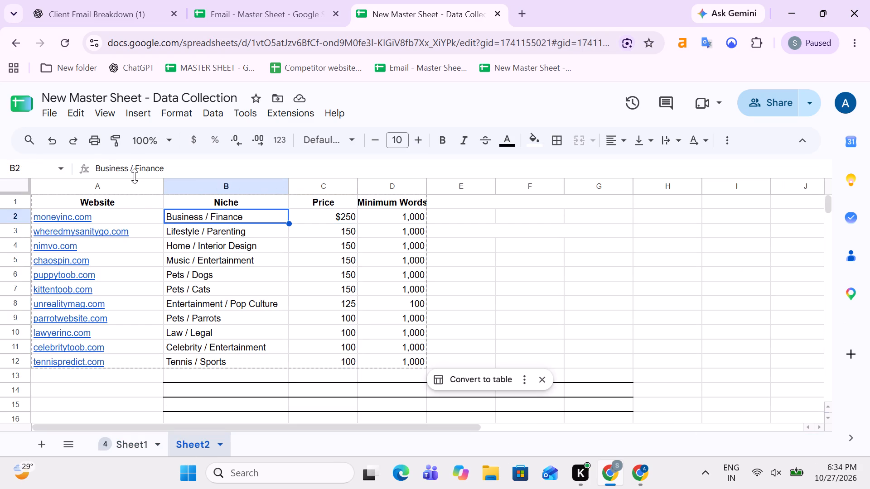
drag(134, 168, 78, 166)
key(BackSpace)
key(Tab)
key(Down)
key(Left)
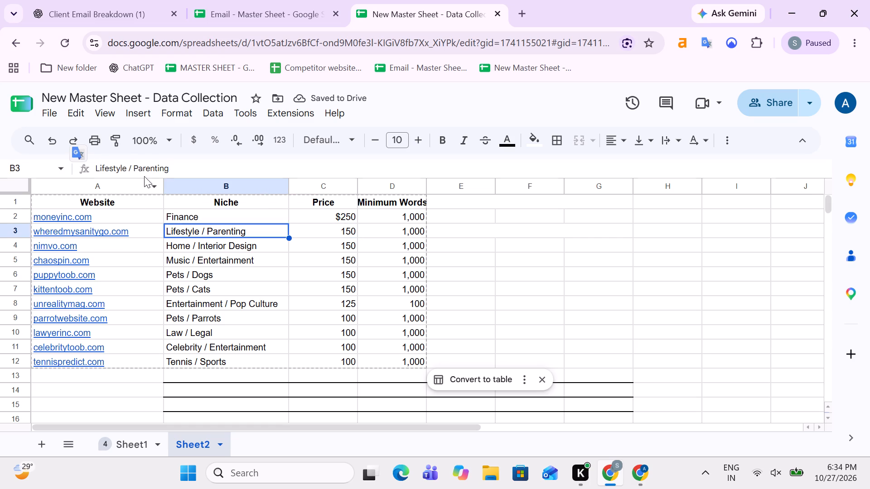
Shorten the niche of wheredmysanitygo.com in Sheet2 to Lifestyle.
click(193, 166)
key(BackSpace)
key(BackSpace)
key(BackSpace)
key(BackSpace)
key(BackSpace)
key(BackSpace)
key(BackSpace)
key(BackSpace)
key(BackSpace)
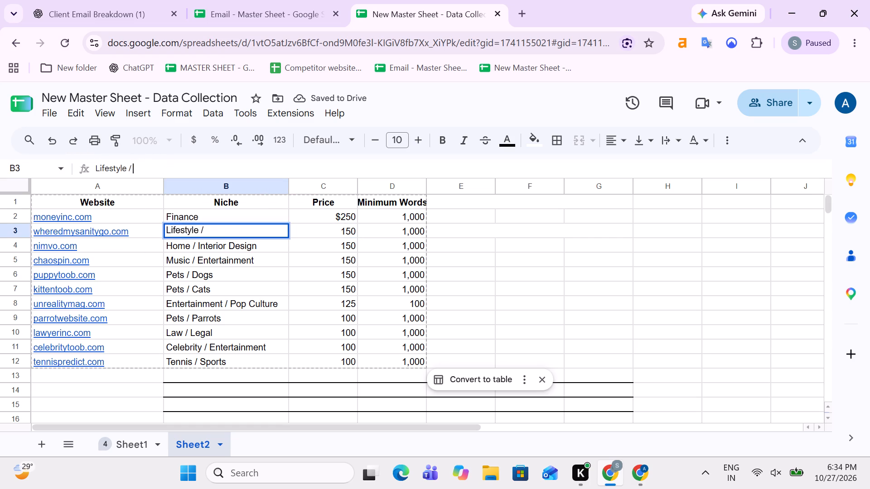
key(BackSpace)
key(BackSpace)
key(BackSpace)
key(Tab)
key(Down)
key(Left)
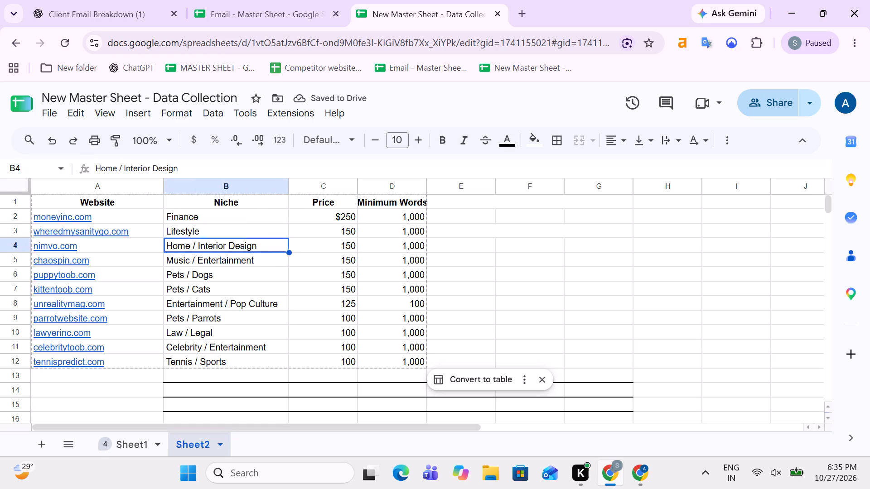
Shorten the niche of nimvo.com in Sheet2 to Interior Design, leaving no leading space.
drag(121, 166, 68, 168)
key(BackSpace)
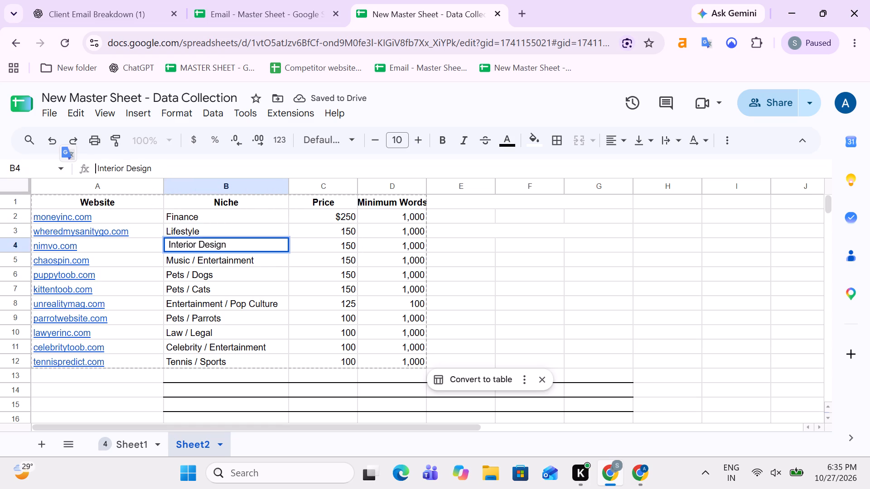
key(Right)
key(Right)
key(Left)
key(BackSpace)
key(BackSpace)
key(BackSpace)
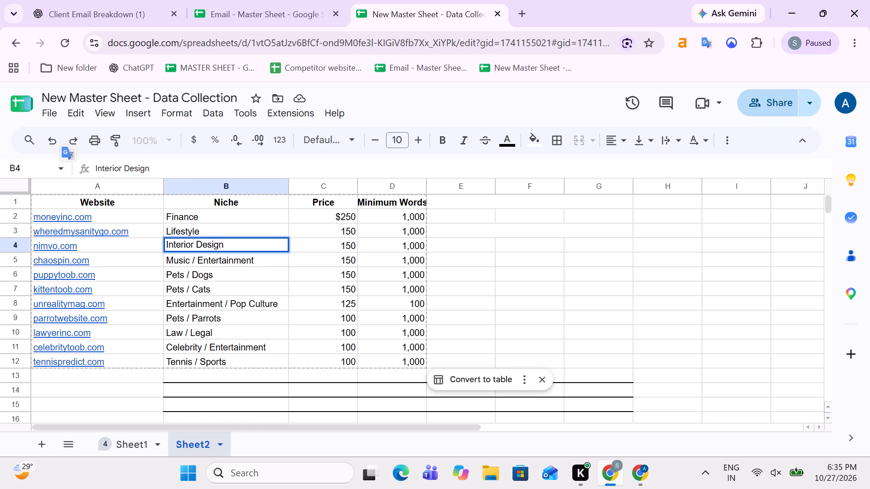
key(Tab)
key(Down)
key(Left)
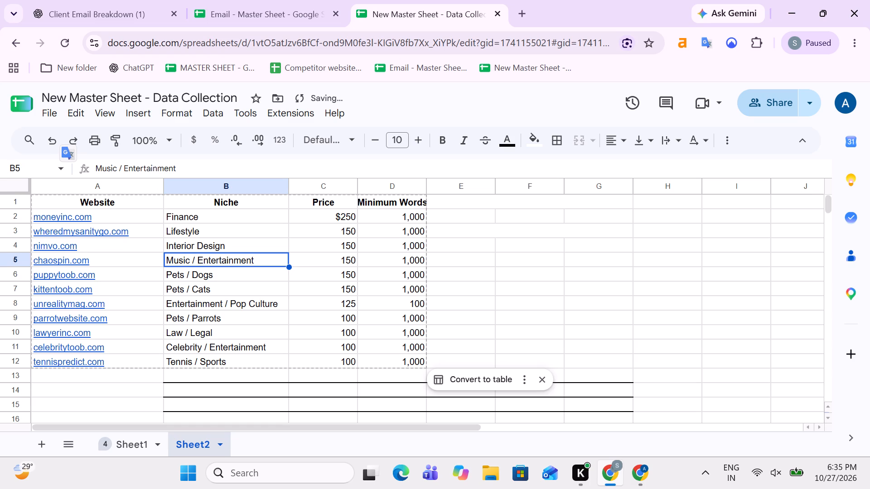
Shorten the niche of chaospin.com in Sheet2 to Entertainment.
drag(125, 166, 84, 163)
key(BackSpace)
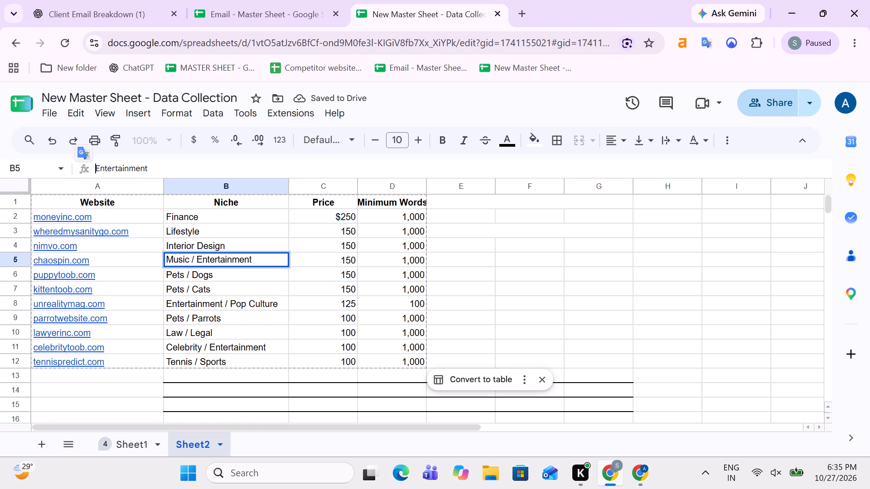
key(Tab)
key(Down)
key(Left)
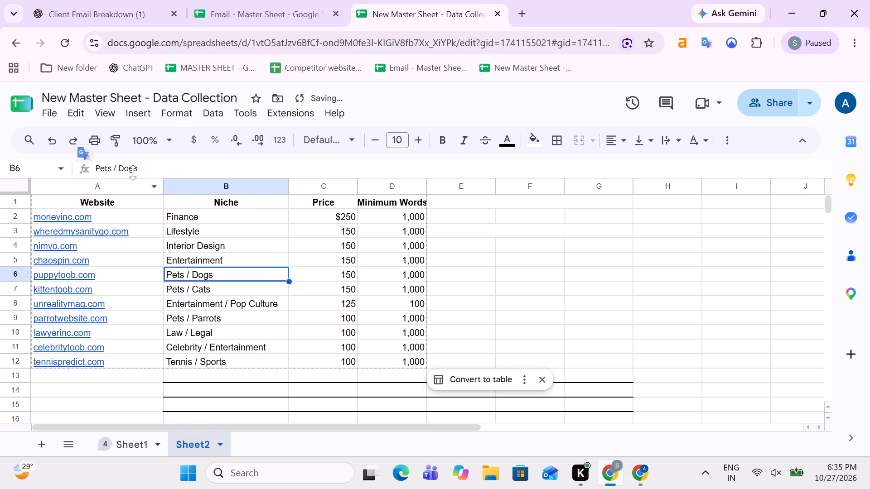
Shorten the niche of puppytoob.com in Sheet2 to Pets.
click(146, 164)
key(BackSpace)
key(BackSpace)
key(BackSpace)
key(BackSpace)
key(BackSpace)
key(BackSpace)
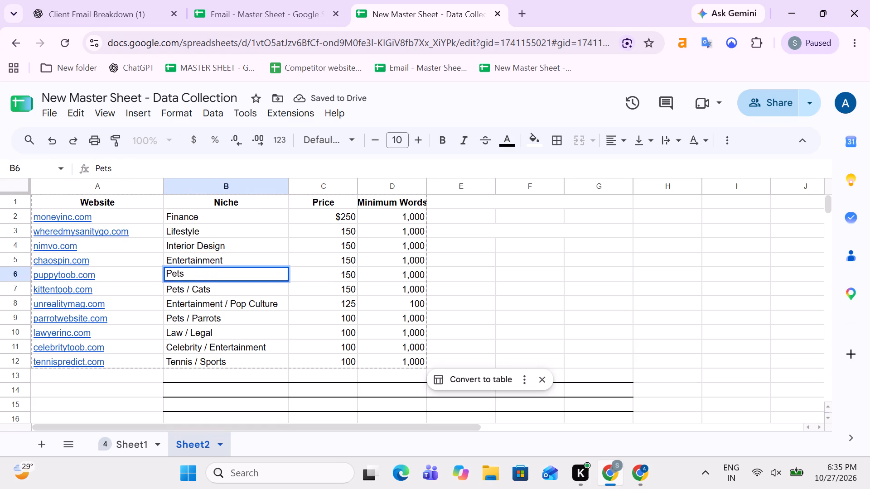
key(BackSpace)
key(Tab)
key(Down)
key(Left)
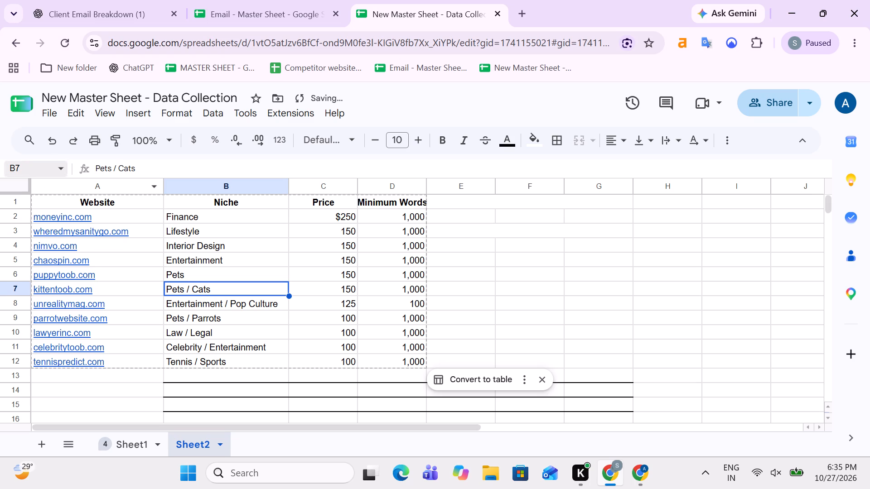
Shorten the niche of kittentoob.com in Sheet2 to Pets.
click(154, 166)
key(BackSpace)
key(BackSpace)
key(BackSpace)
key(BackSpace)
key(BackSpace)
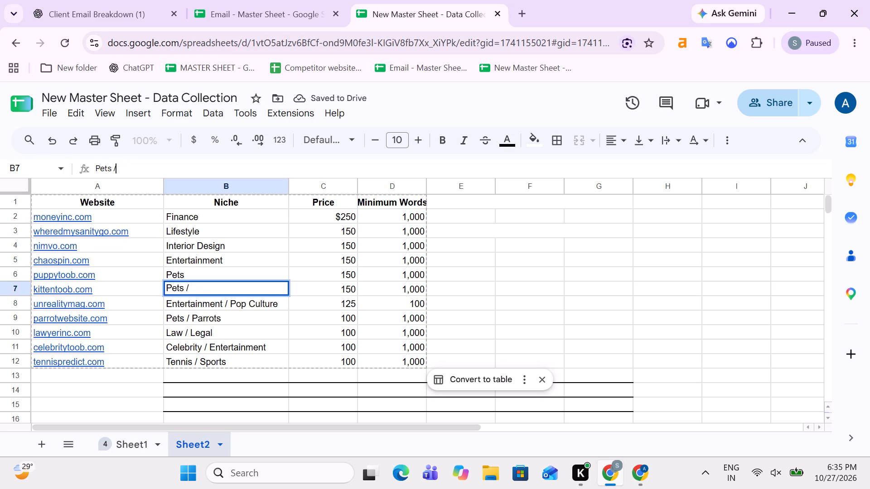
key(BackSpace)
key(BackSpace)
key(Tab)
key(Down)
key(Left)
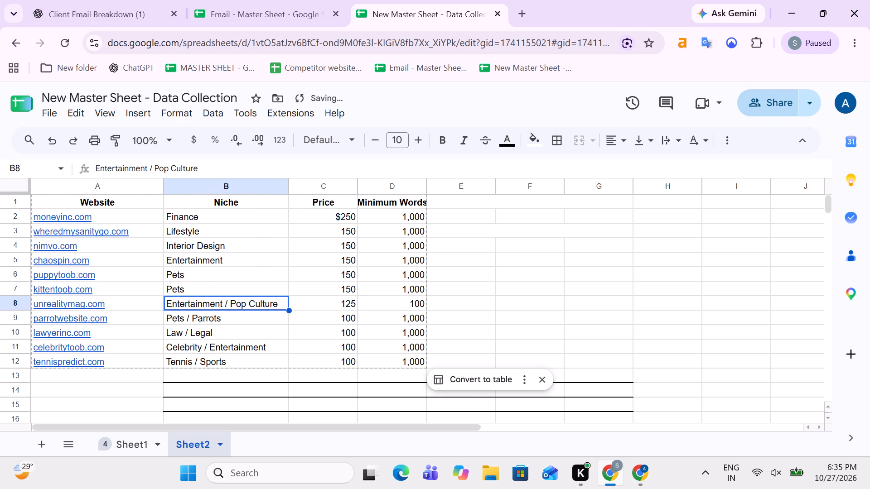
Shorten the niche of unrealitymag.com in Sheet2 to Entertainment.
click(238, 166)
key(bracketright)
key(bracketright)
key(bracketright)
key(bracketright)
key(bracketright)
key(bracketright)
key(bracketright)
key(bracketright)
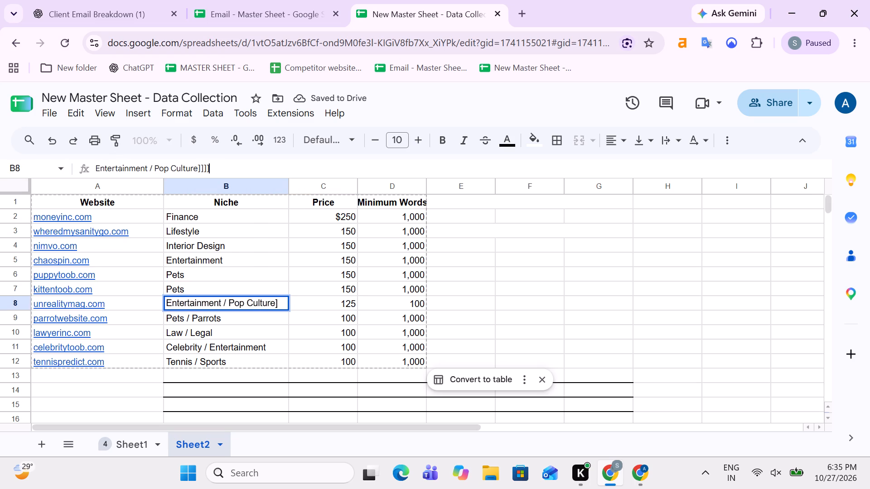
key(BackSpace)
key(BackSpace)
key(BackSpace)
key(BackSpace)
key(BackSpace)
key(BackSpace)
key(BackSpace)
key(BackSpace)
key(BackSpace)
key(BackSpace)
key(BackSpace)
key(BackSpace)
key(BackSpace)
key(BackSpace)
key(BackSpace)
key(BackSpace)
key(BackSpace)
key(BackSpace)
key(BackSpace)
key(BackSpace)
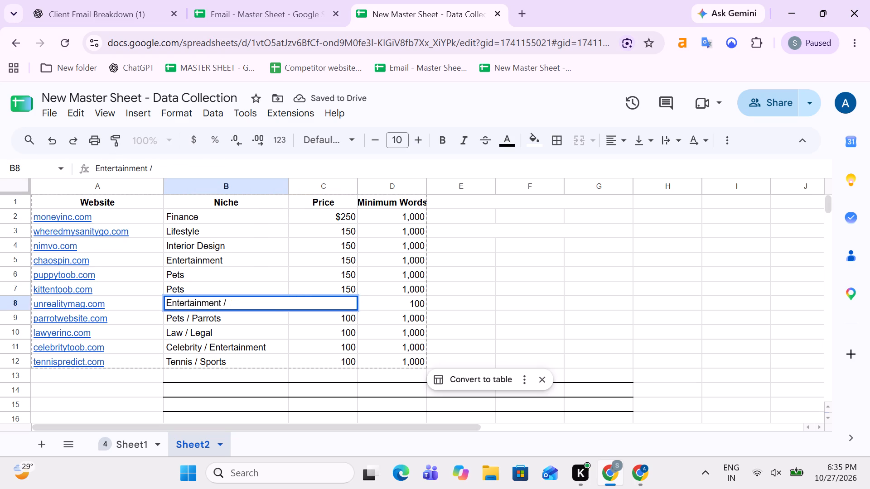
key(BackSpace)
key(BackSpace)
key(Tab)
key(Down)
key(Left)
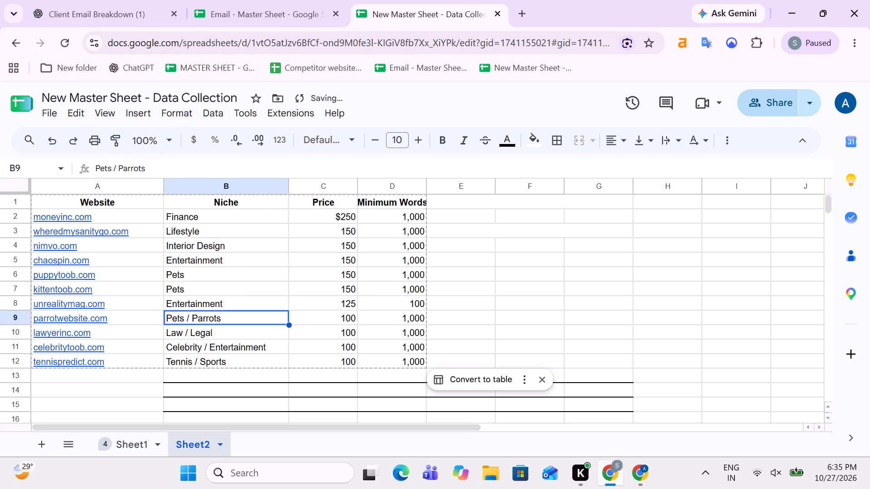
Shorten the niche of parrotwebsite.com in Sheet2 to Pets.
click(162, 163)
key(BackSpace)
key(BackSpace)
key(BackSpace)
key(BackSpace)
key(BackSpace)
key(BackSpace)
key(BackSpace)
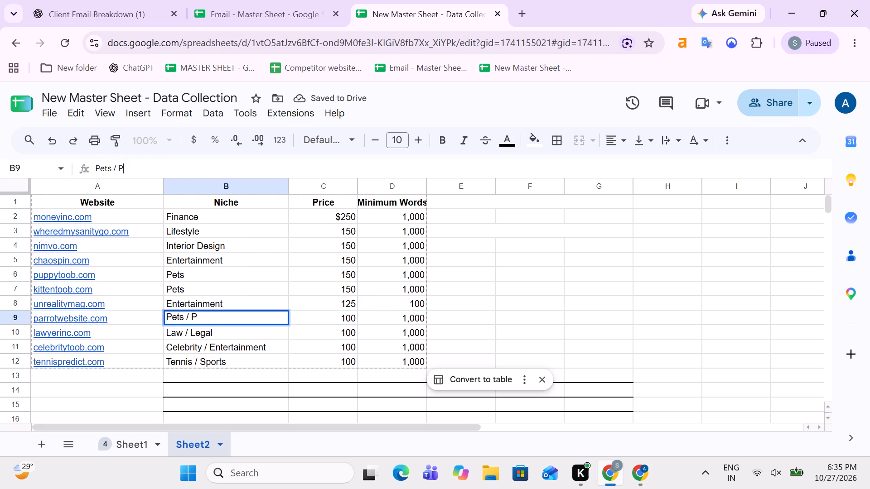
key(BackSpace)
key(BackSpace)
key(BackSpace)
key(Tab)
key(Down)
key(Left)
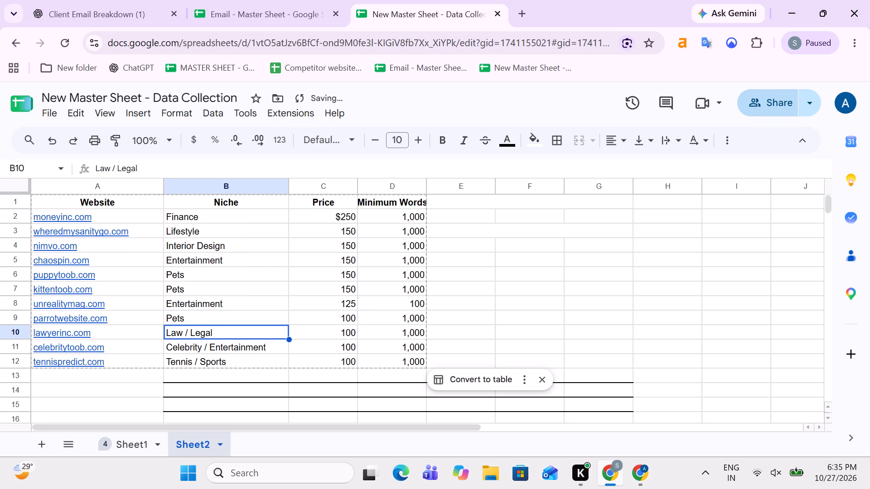
Shorten the niche of lawyerinc.com in Sheet2 to Law.
click(151, 165)
text(]]])
key(BackSpace)
key(BackSpace)
key(BackSpace)
key(BackSpace)
key(BackSpace)
key(BackSpace)
key(BackSpace)
key(BackSpace)
key(BackSpace)
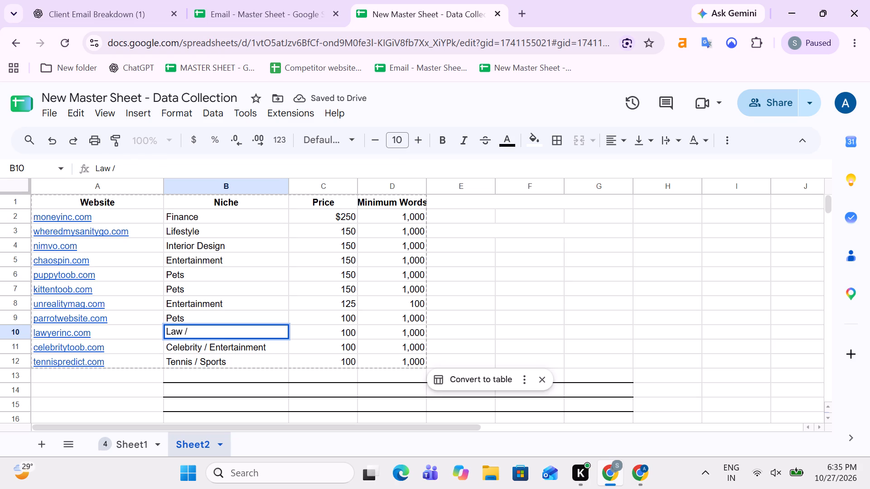
key(BackSpace)
key(BackSpace)
key(Tab)
key(Down)
key(Left)
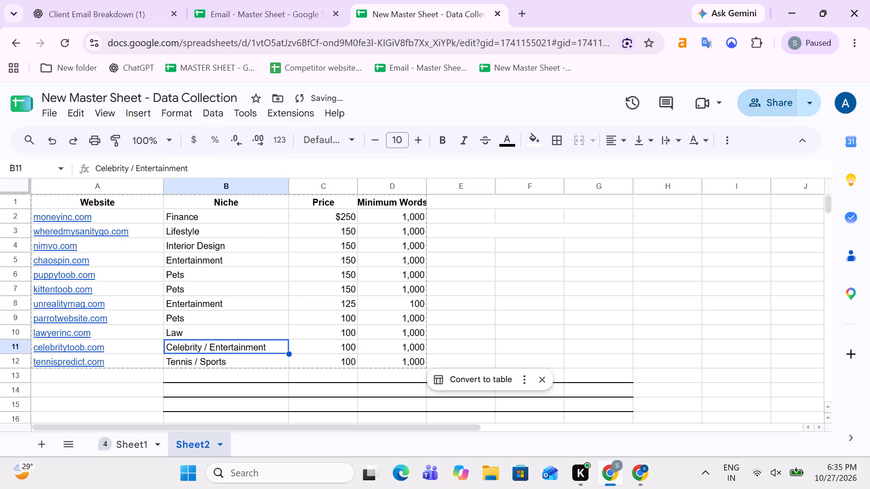
Shorten the niche of celebritytoob.com in Sheet2 to Entertainment.
drag(135, 167, 79, 163)
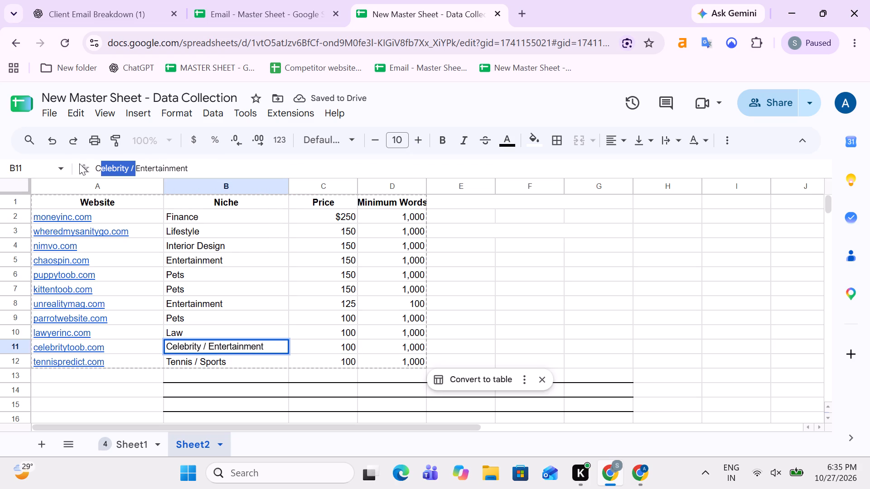
drag(79, 163, 72, 163)
key(BackSpace)
key(BackSpace)
key(Tab)
key(Down)
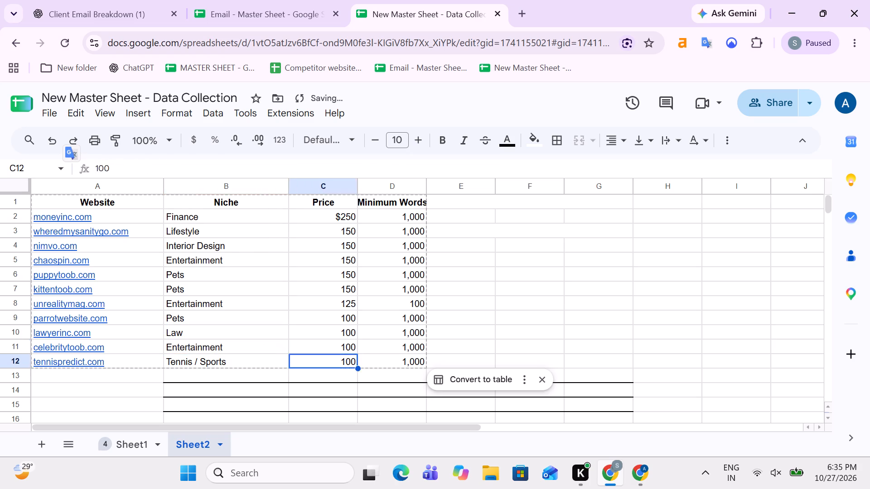
key(Left)
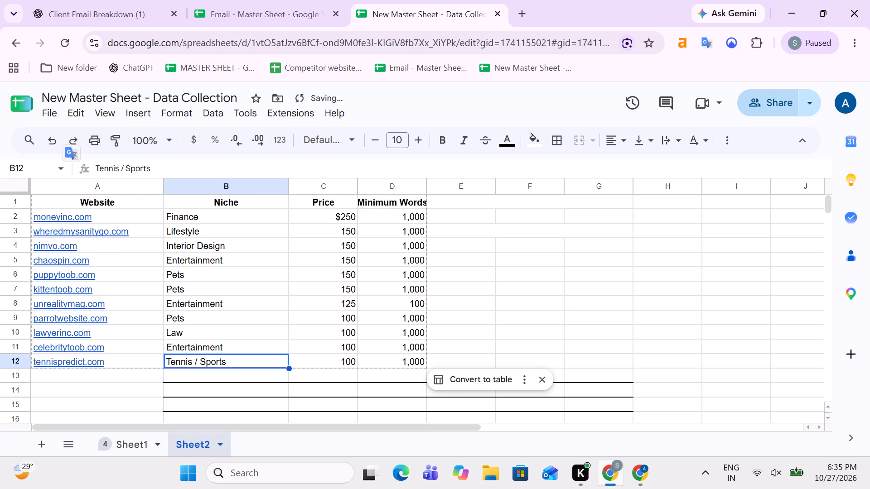
Shorten the niche of tennispredict.com in Sheet2 to Sports.
drag(126, 165, 70, 159)
key(BackSpace)
key(Tab)
key(Left)
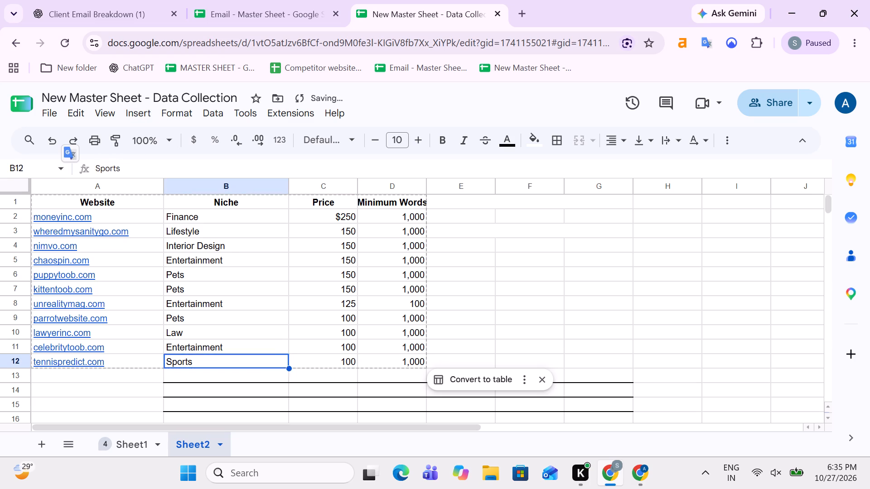
Copy the simplified niches from moneyinc.com through tennispredict.com in Sheet2 and switch to Sheet1.
key(Up)
key(Up)
key(Up)
key(Up)
key(Up)
key(Up)
key(Up)
key(Up)
key(Up)
key(Up)
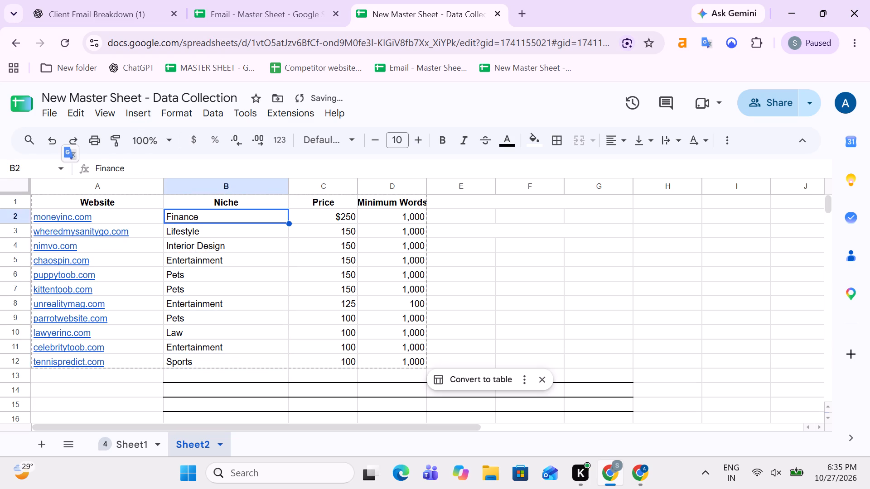
key(shift+Down)
key(ctrl+shift+Down)
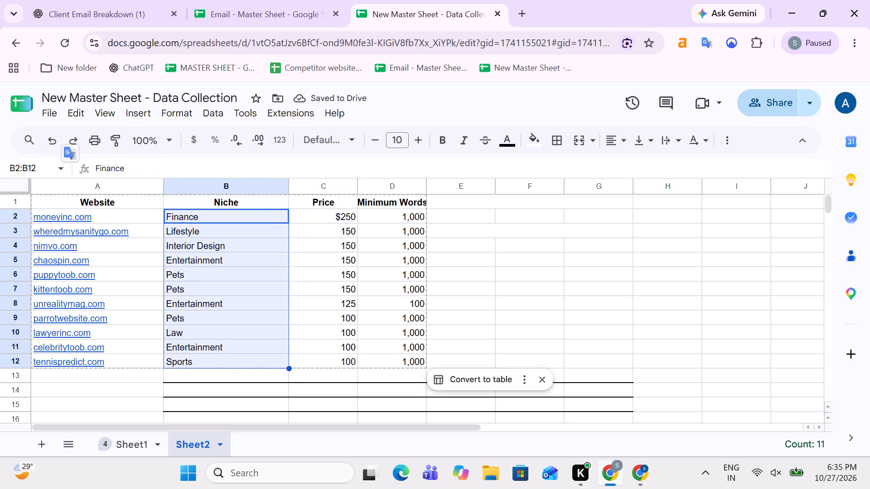
key(ctrl+c)
click(118, 442)
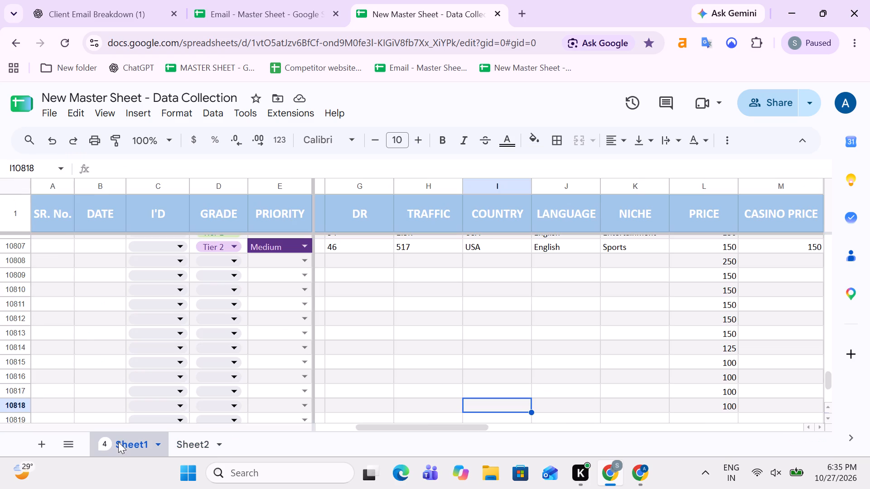
Paste the copied niches as values only into the NICHE column of Sheet1, from row 10808 through row 10818.
key(Up)
key(Up)
key(Up)
key(Up)
key(Up)
key(Right)
key(Up)
key(Up)
key(Up)
key(Up)
key(Up)
key(Right)
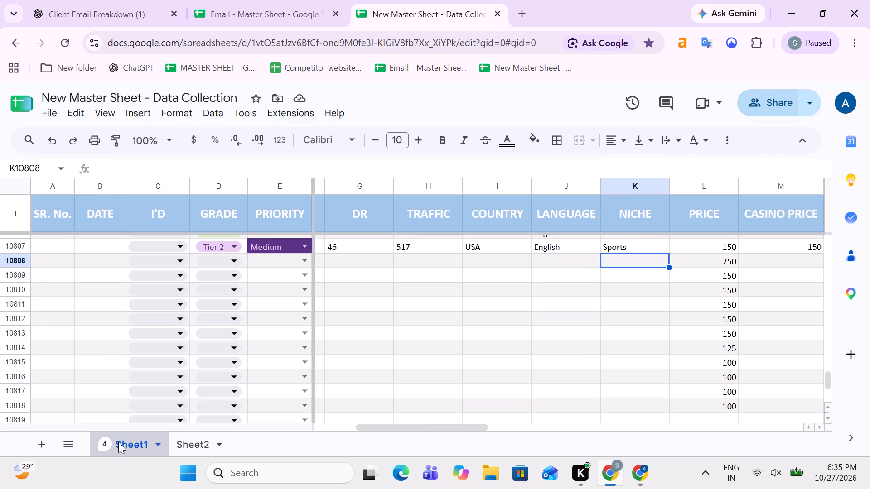
key(Left)
key(Right)
key(ctrl+v)
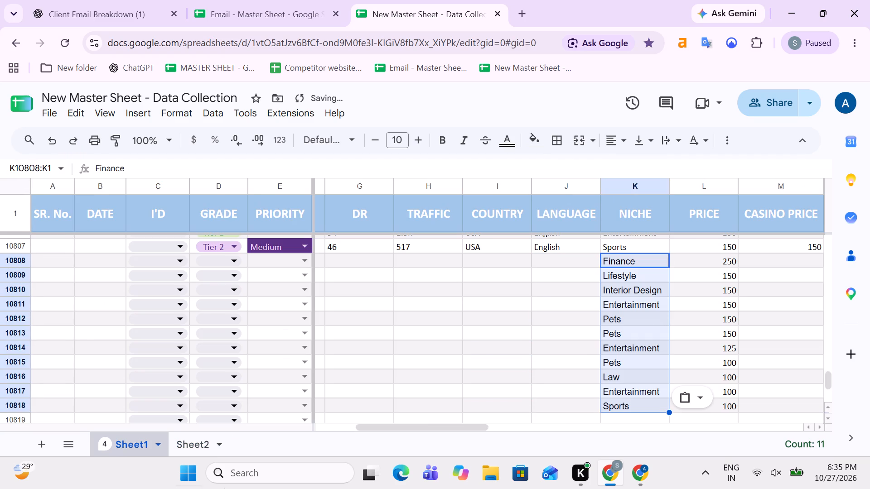
click(687, 403)
click(708, 291)
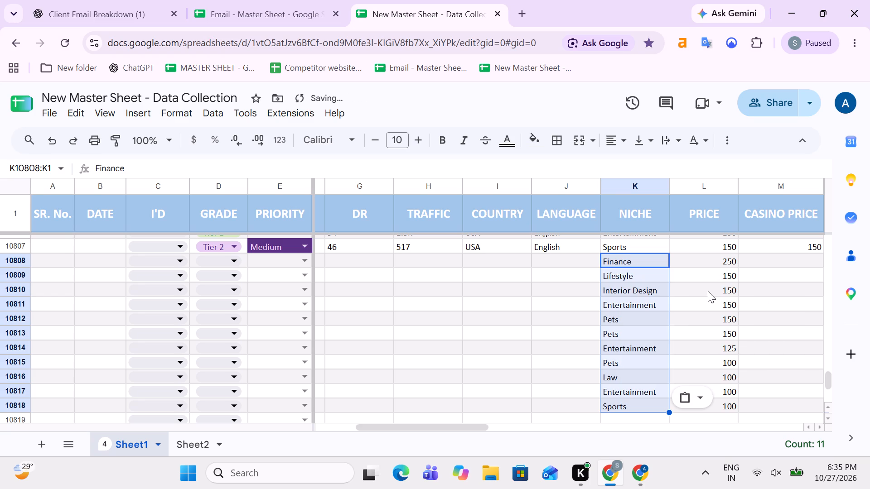
Go to moneyinc.com in the WEBSITE column and check the websites in rows 10808 to 10818 against their niches.
key(Right)
key(Left)
key(Left)
key(Left)
key(Left)
key(Left)
key(Left)
key(Left)
key(Left)
key(Left)
key(Left)
key(Left)
key(Left)
key(Left)
key(Left)
key(Left)
key(Left)
key(Right)
key(Right)
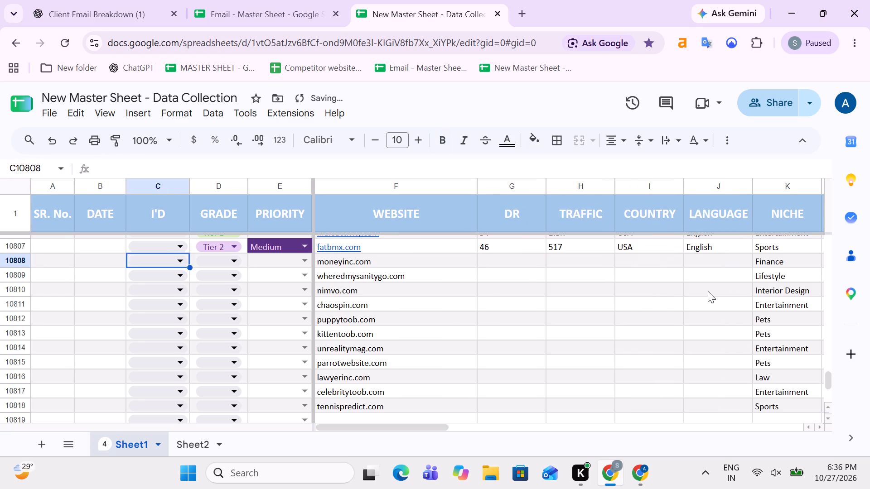
key(Right)
key(Right)
key(Right)
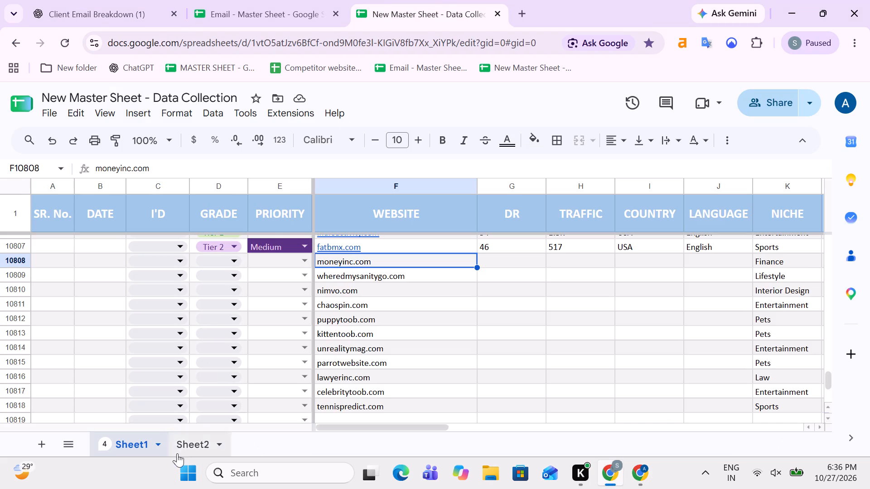
Clear the entire website, niche, price and minimum words table from Sheet2.
click(204, 437)
key(Left)
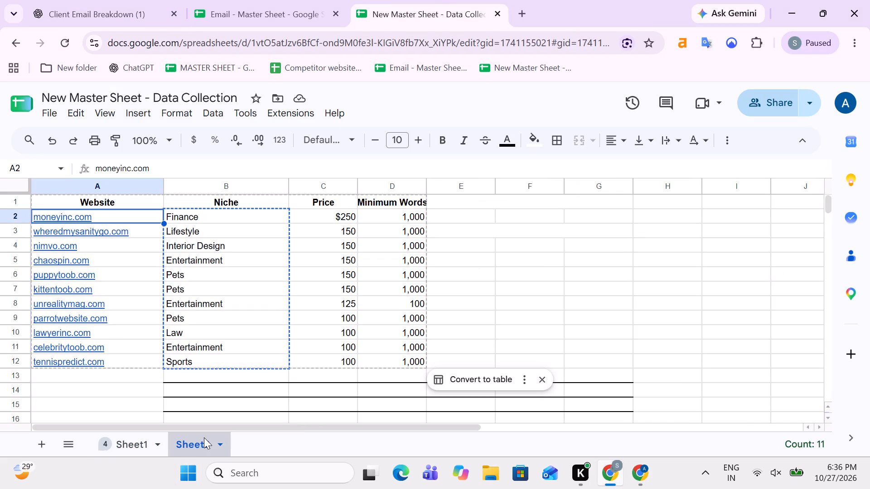
key(ctrl+a)
key(Delete)
key(Up)
key(Up)
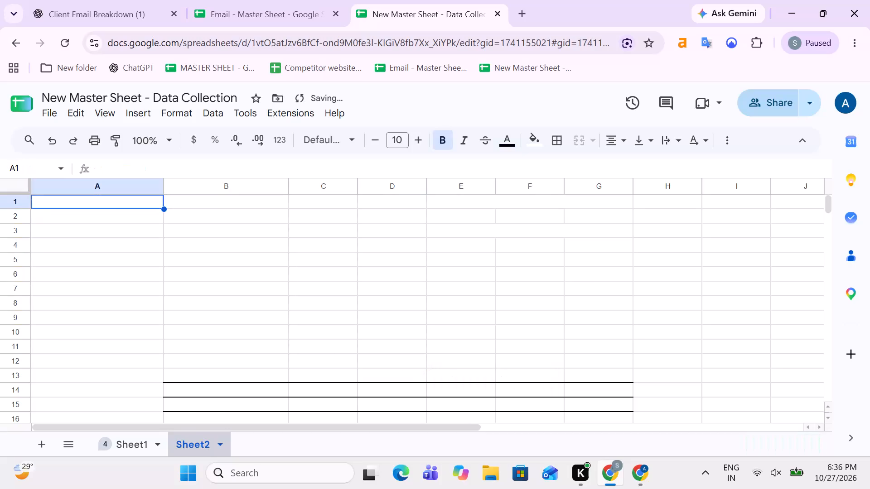
Paste the Website and Niche table running from pickleballground.com to pianojunky.com into the emptied Sheet2, starting at A1.
key(ctrl+v)
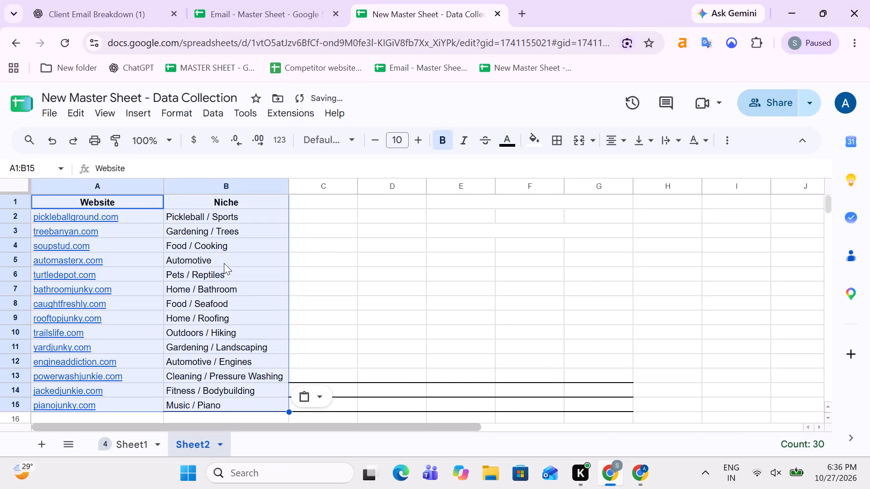
Shorten the niche of pickleballground.com in Sheet2 to Sports.
click(199, 208)
key(Down)
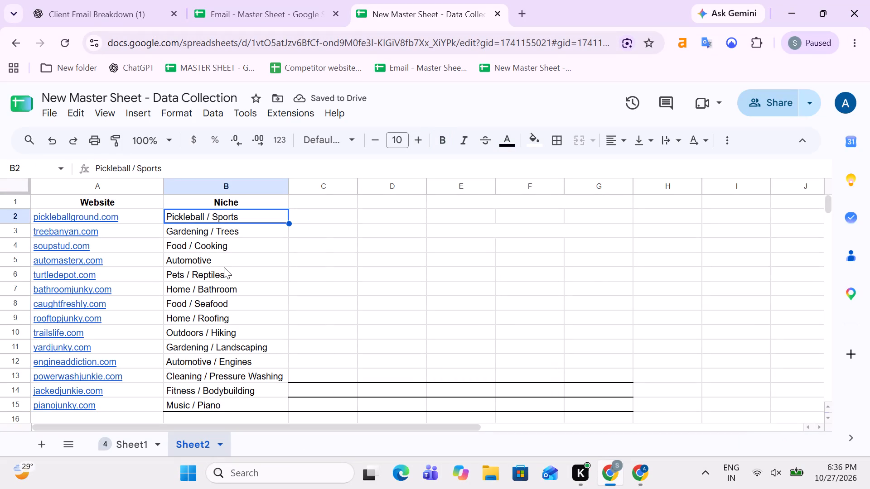
text(Spo)
text(rts)
key(Tab)
key(Down)
key(Left)
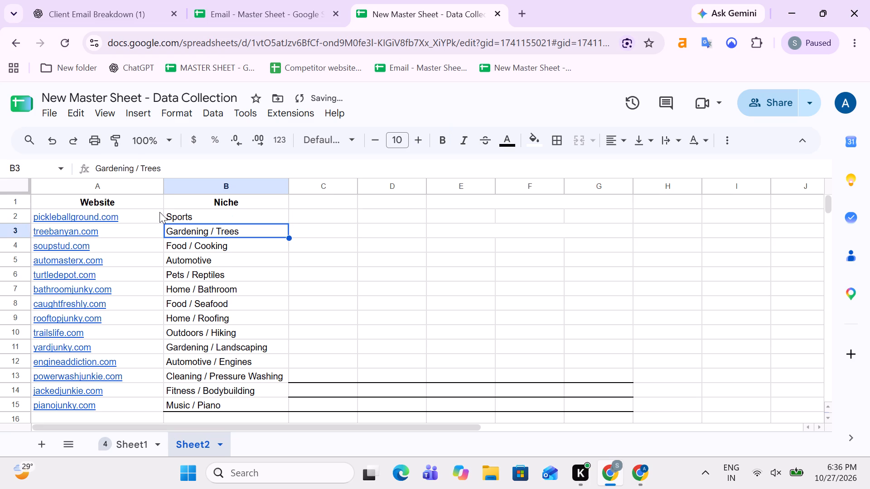
Shorten the niche of treebanyan.com in Sheet2 to Gardening.
click(182, 163)
key(BackSpace)
key(BackSpace)
key(BackSpace)
key(BackSpace)
key(BackSpace)
key(BackSpace)
key(BackSpace)
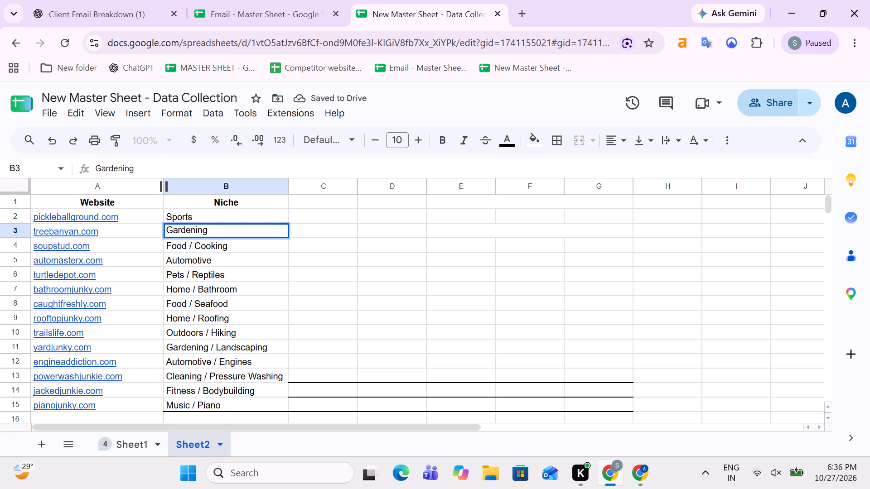
key(BackSpace)
key(Tab)
key(Down)
key(Left)
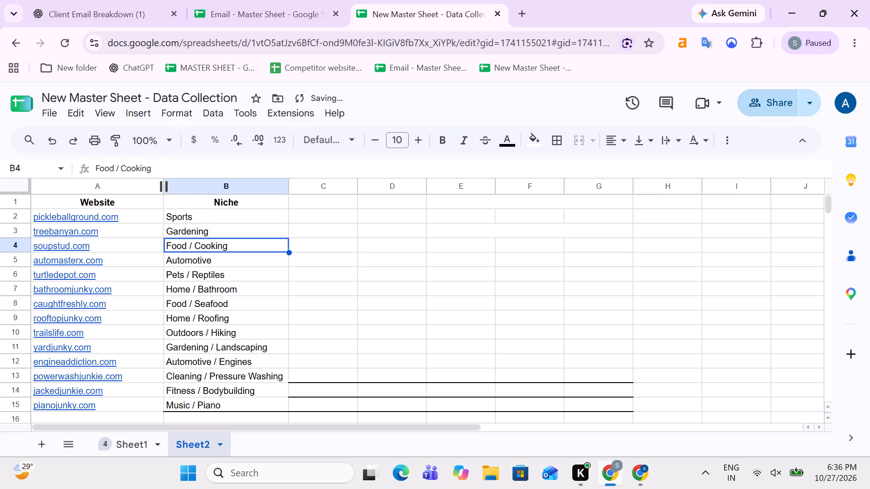
Replace the niche of soupstud.com in Sheet2 with Food & Drinks.
click(161, 167)
key(backslash)
key(BackSpace)
key(BackSpace)
key(BackSpace)
key(BackSpace)
key(BackSpace)
key(BackSpace)
key(BackSpace)
key(BackSpace)
key(BackSpace)
key(BackSpace)
key(BackSpace)
key(BackSpace)
key(BackSpace)
key(BackSpace)
key(BackSpace)
key(BackSpace)
key(BackSpace)
key(BackSpace)
key(BackSpace)
key(BackSpace)
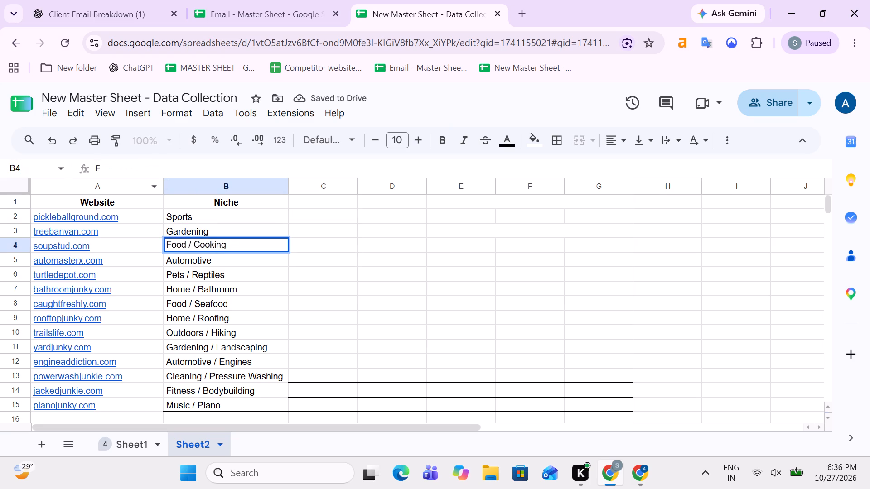
text(Foo)
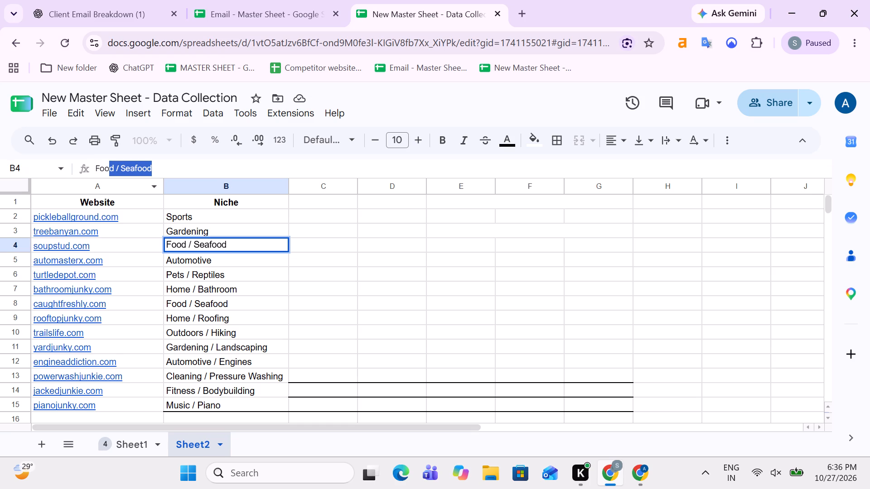
text(d)
key(space)
text(& De)
key(BackSpace)
text(tin)
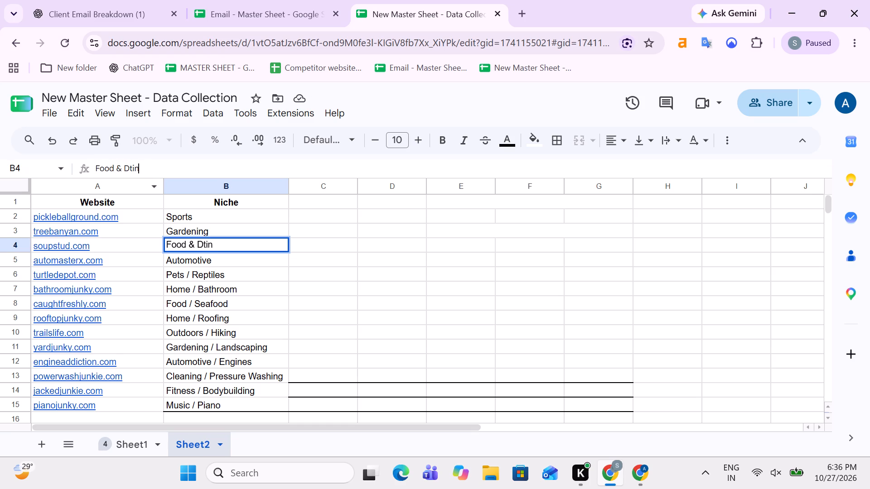
key(BackSpace)
key(BackSpace)
key(BackSpace)
text(rinks)
key(Tab)
key(Down)
key(Left)
key(Down)
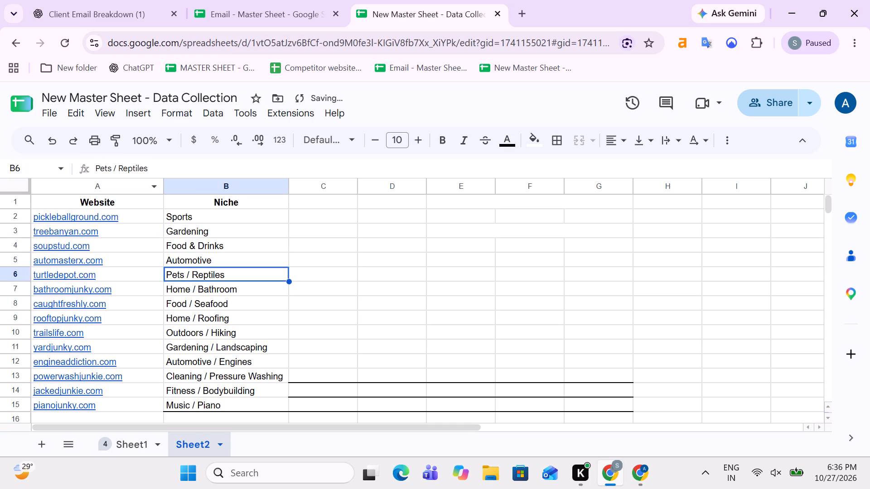
Shorten the niche of turtledepot.com in Sheet2 to Pets.
key(Return)
key(BackSpace)
key(BackSpace)
key(BackSpace)
key(BackSpace)
key(BackSpace)
key(BackSpace)
key(BackSpace)
key(BackSpace)
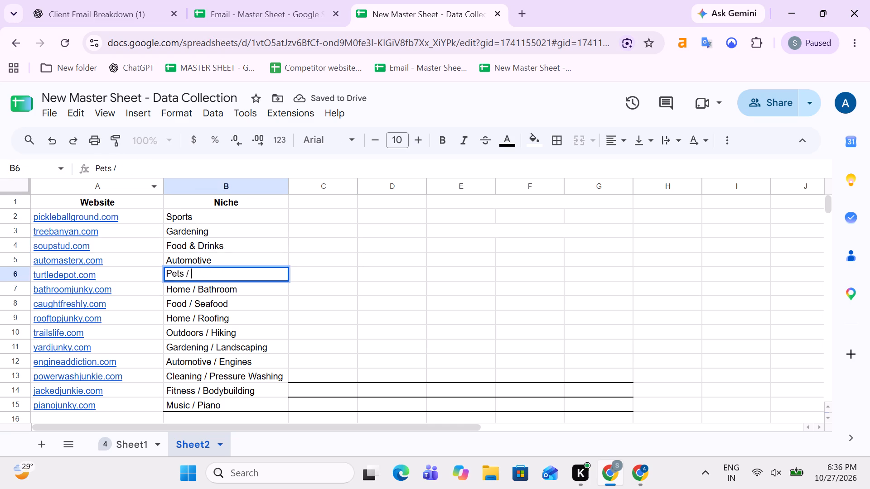
key(BackSpace)
key(BackSpace)
key(BackSpace)
key(Tab)
key(Down)
key(Left)
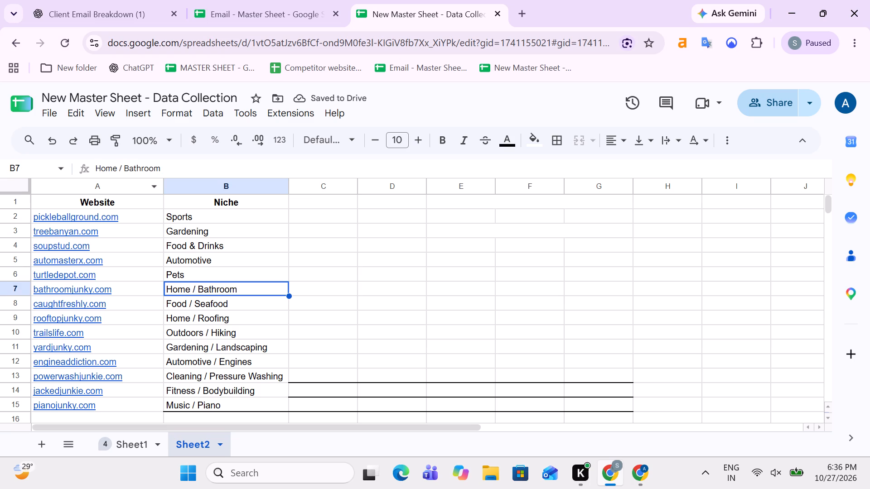
Shorten the niche of bathroomjunky.com in Sheet2 to Home.
key(BackSpace)
text(Him)
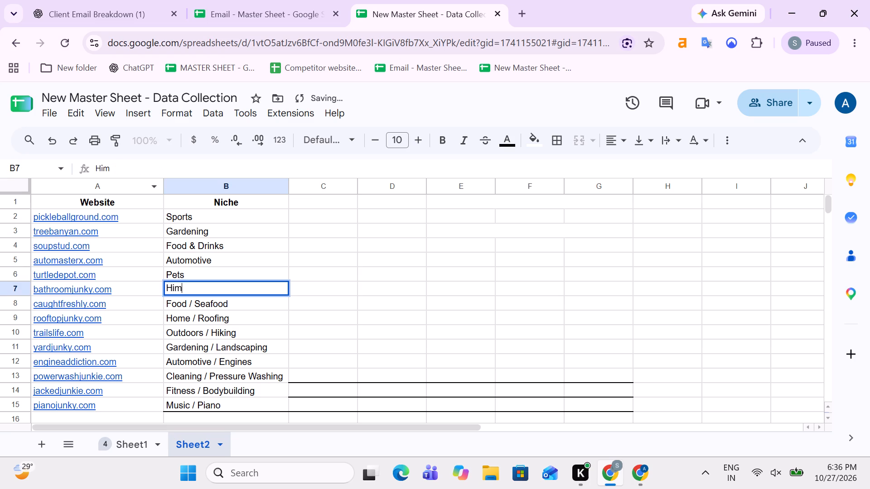
key(BackSpace)
key(BackSpace)
text(om)
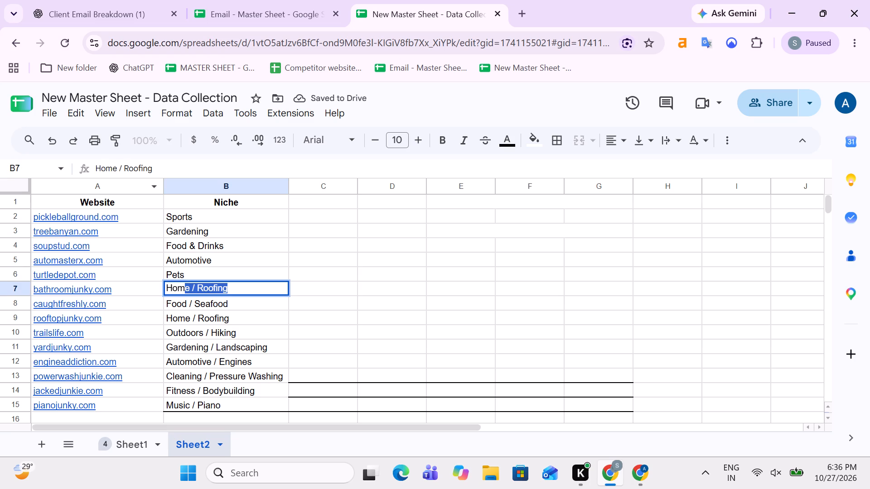
key(e)
key(space)
key(BackSpace)
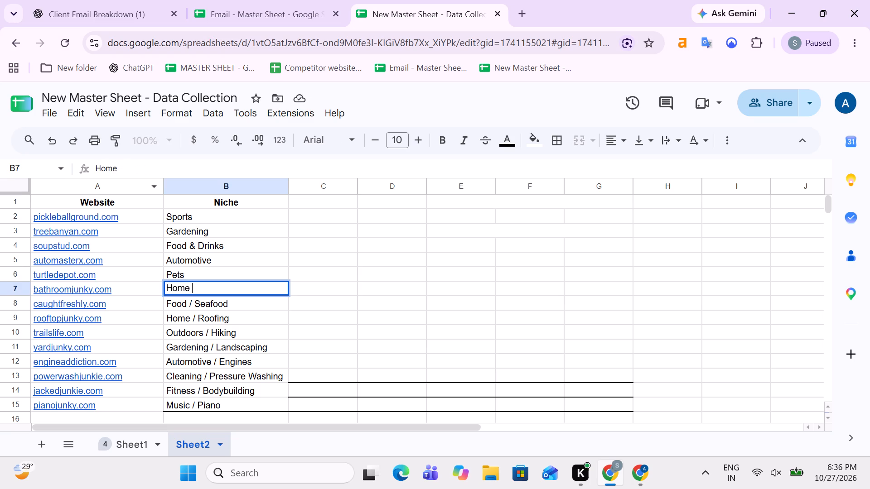
key(BackSpace)
key(Tab)
key(Down)
key(Left)
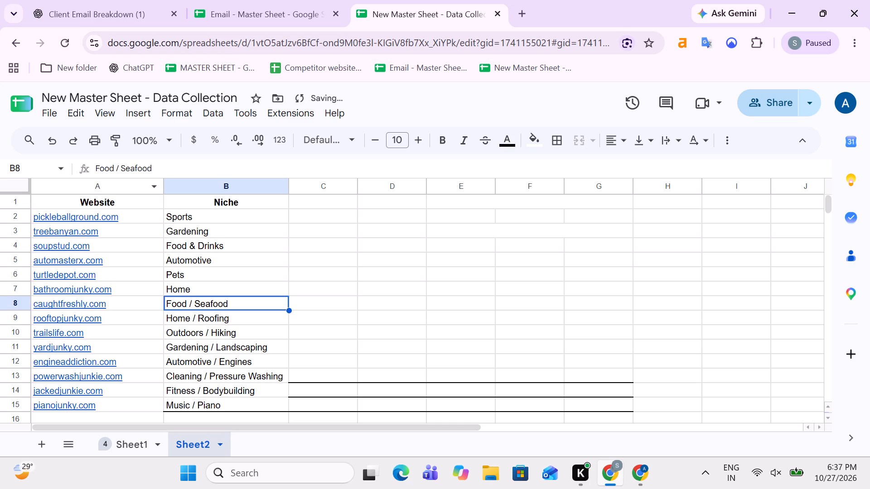
Copy the Food & Drinks niche of soupstud.com over the niche of caughtfreshly.com in Sheet2.
key(Up)
key(Up)
key(Up)
key(Up)
key(ctrl+c)
key(Down)
key(Down)
key(Down)
key(Down)
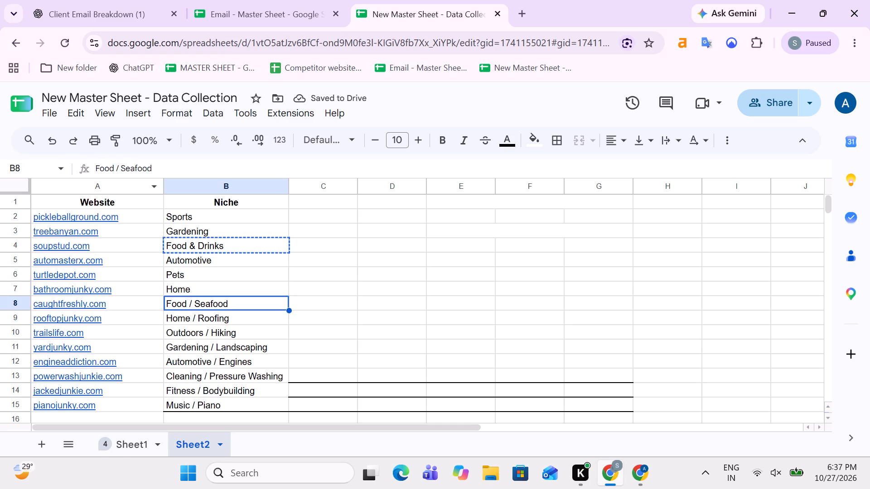
key(ctrl+v)
Copy the Home niche of bathroomjunky.com over the niche of rooftopjunky.com in Sheet2.
key(Up)
key(Up)
key(Down)
key(ctrl+c)
key(Down)
key(Down)
key(Down)
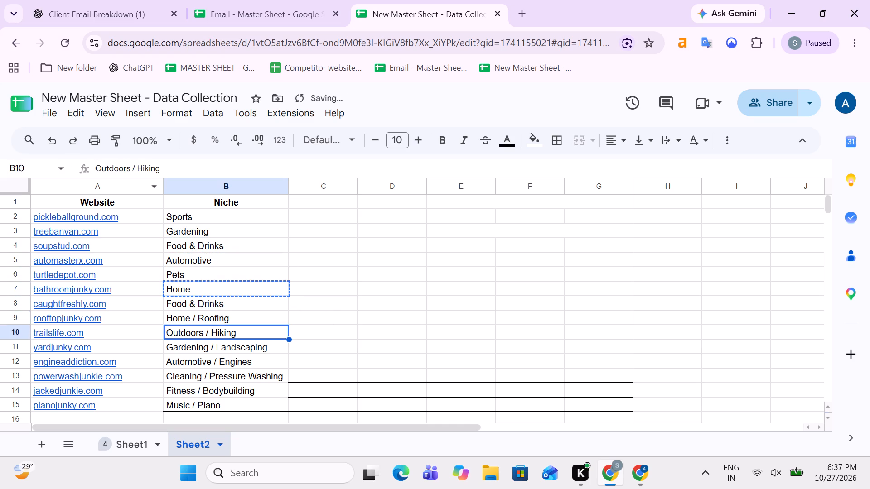
key(Up)
key(Up)
key(Up)
key(Down)
key(Up)
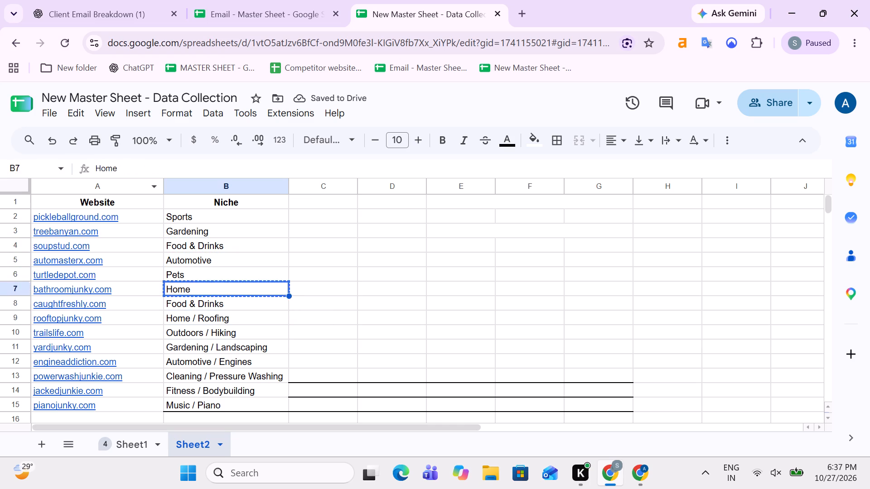
key(Down)
key(Down)
key(ctrl+v)
key(Down)
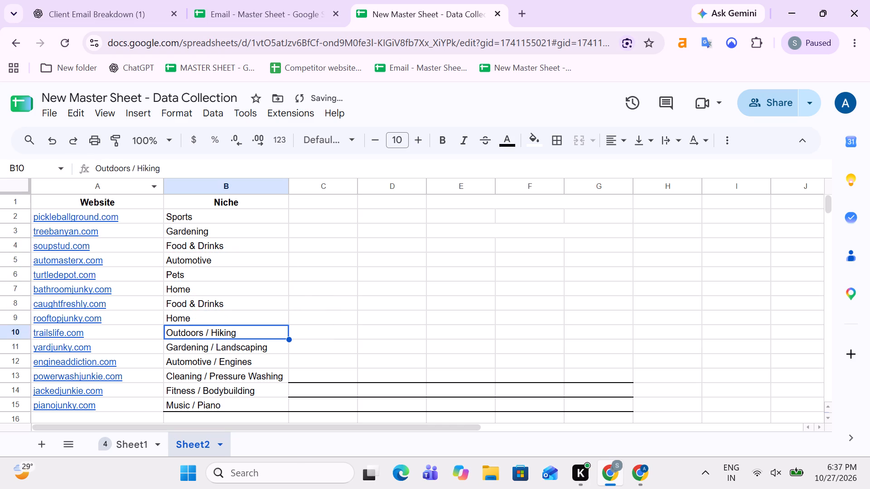
Replace the niche of trailslife.com in Sheet2 with Sports.
key(shift+s)
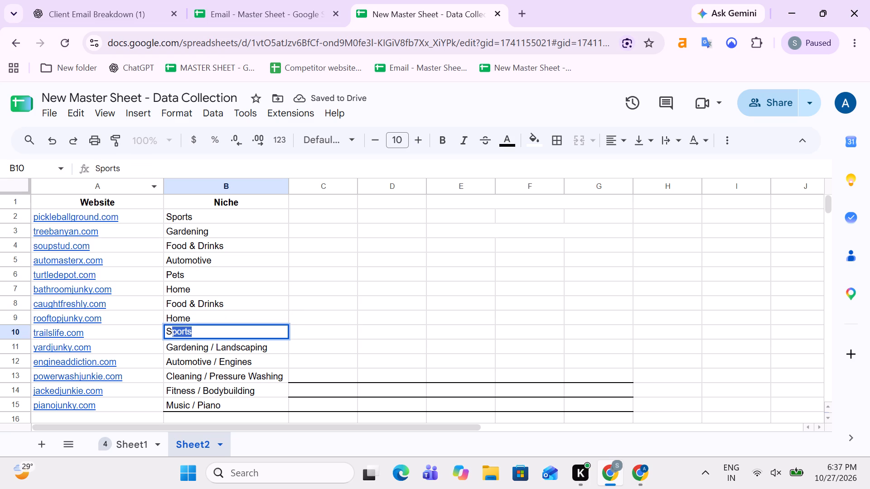
key(Down)
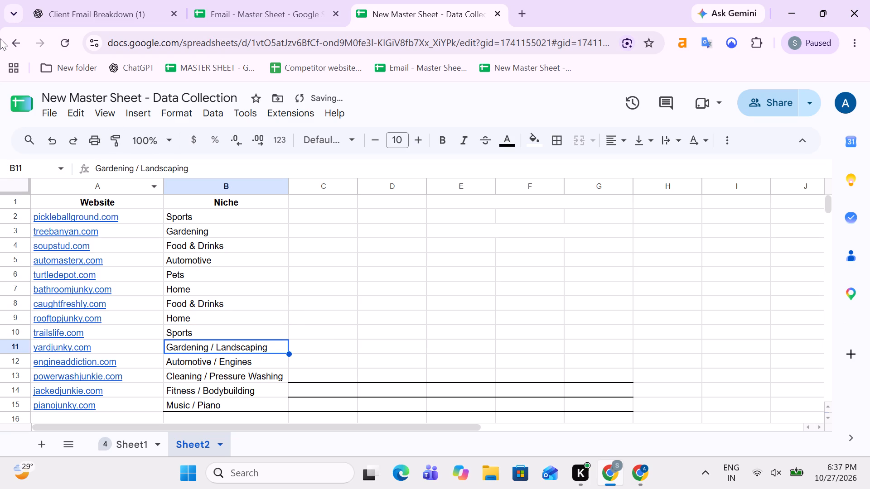
Shorten the niche of yardjunky.com in Sheet2 to Gardening.
drag(132, 164, 369, 187)
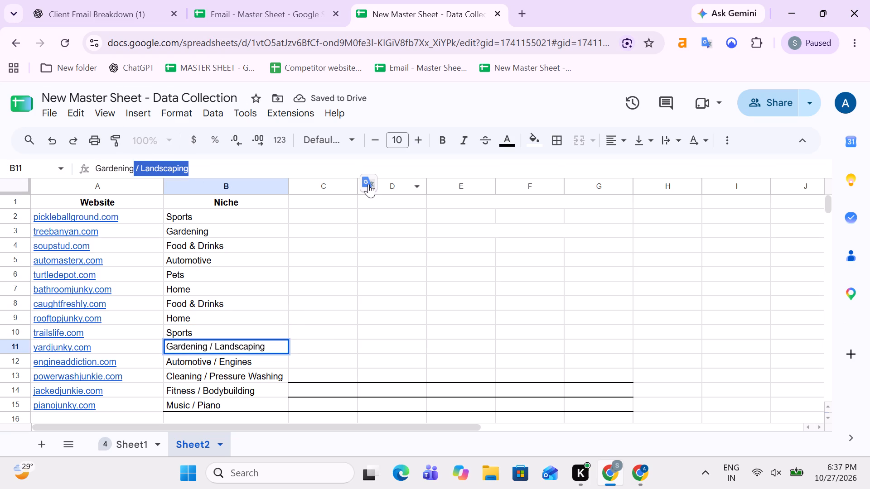
key(Delete)
key(Tab)
key(Down)
key(Left)
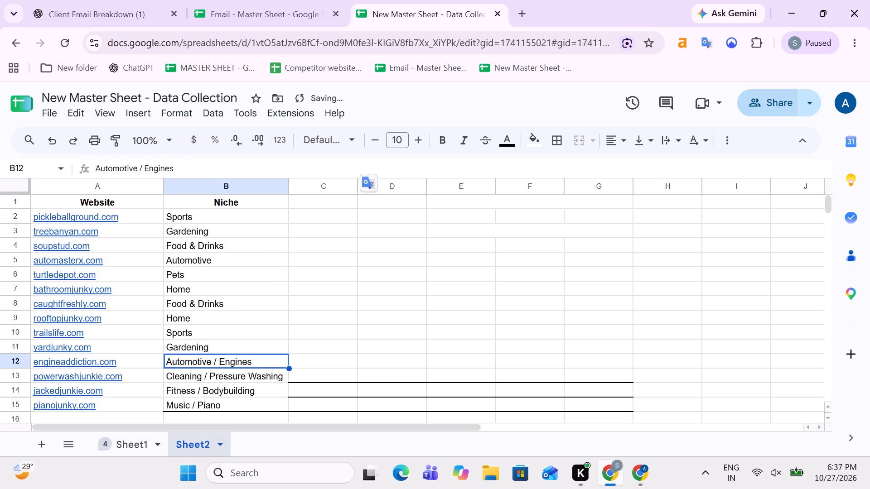
Shorten the niche of engineaddiction.com in Sheet2 to Automotive.
key(Return)
key(BackSpace)
key(BackSpace)
key(BackSpace)
key(BackSpace)
key(BackSpace)
key(BackSpace)
key(BackSpace)
key(BackSpace)
key(BackSpace)
key(BackSpace)
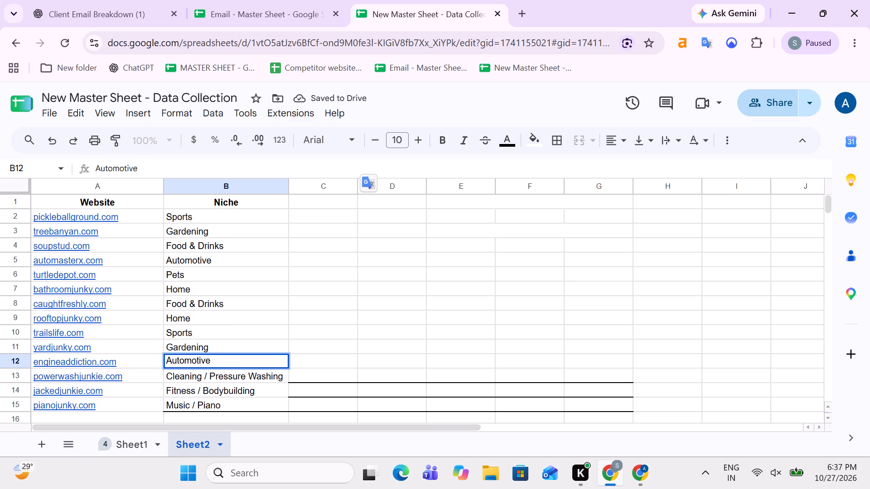
key(Tab)
key(Down)
key(Left)
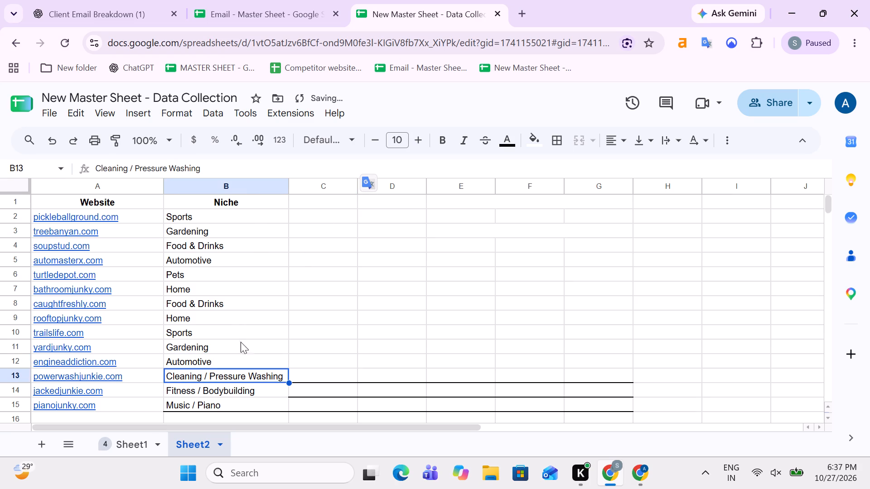
Shorten the niche of powerwashjunkie.com in Sheet2 to Cleaning.
click(244, 163)
key(BackSpace)
key(BackSpace)
key(BackSpace)
key(BackSpace)
key(BackSpace)
key(BackSpace)
key(BackSpace)
key(BackSpace)
key(BackSpace)
key(BackSpace)
key(BackSpace)
key(BackSpace)
key(BackSpace)
key(BackSpace)
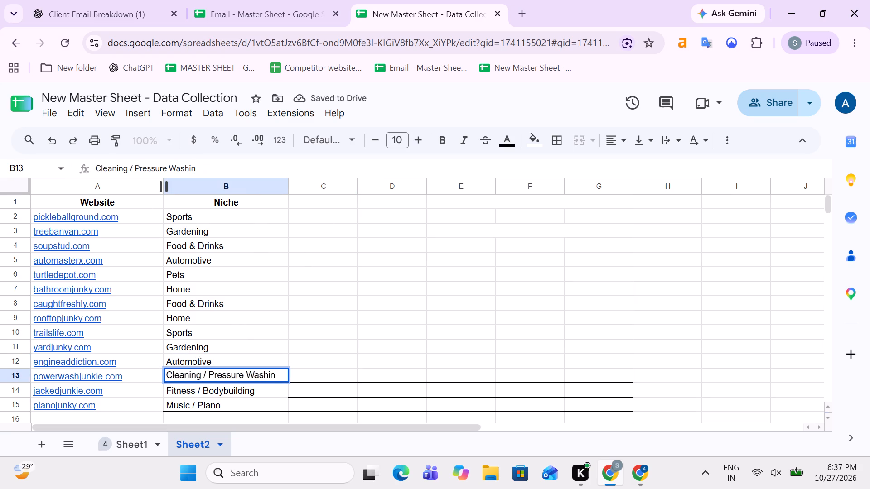
key(BackSpace)
key(BackSpace)
key(BackSpace)
key(BackSpace)
key(BackSpace)
key(Tab)
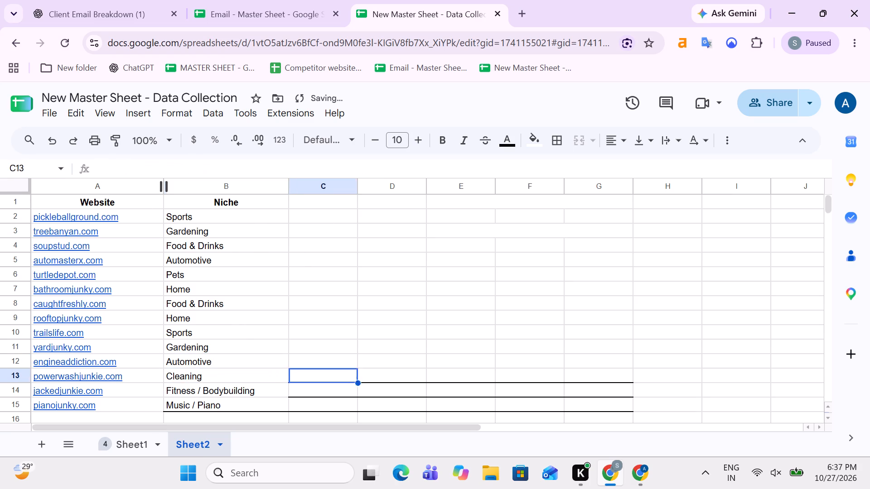
Shorten the niche of jackedjunkie.com in Sheet2 to Fitness.
key(Down)
key(Left)
click(203, 166)
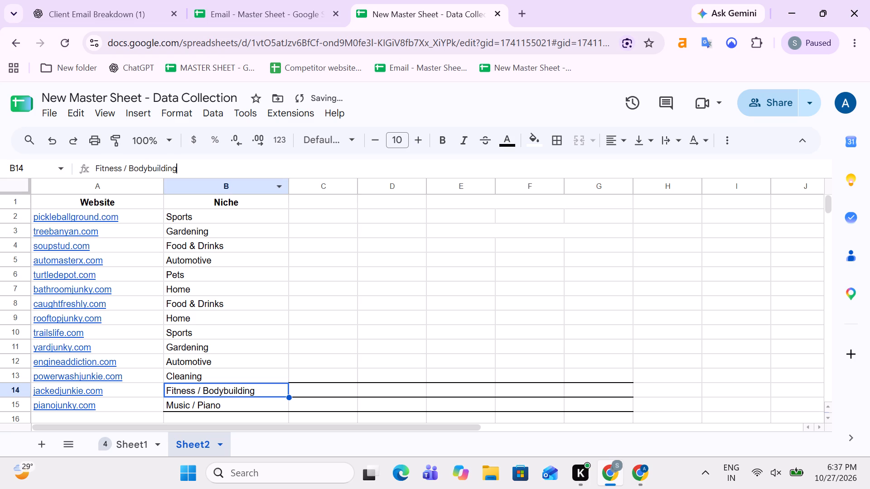
key(BackSpace)
key(BackSpace)
key(BackSpace)
key(BackSpace)
key(BackSpace)
key(BackSpace)
key(BackSpace)
key(BackSpace)
key(BackSpace)
key(BackSpace)
key(BackSpace)
key(BackSpace)
key(BackSpace)
key(BackSpace)
key(BackSpace)
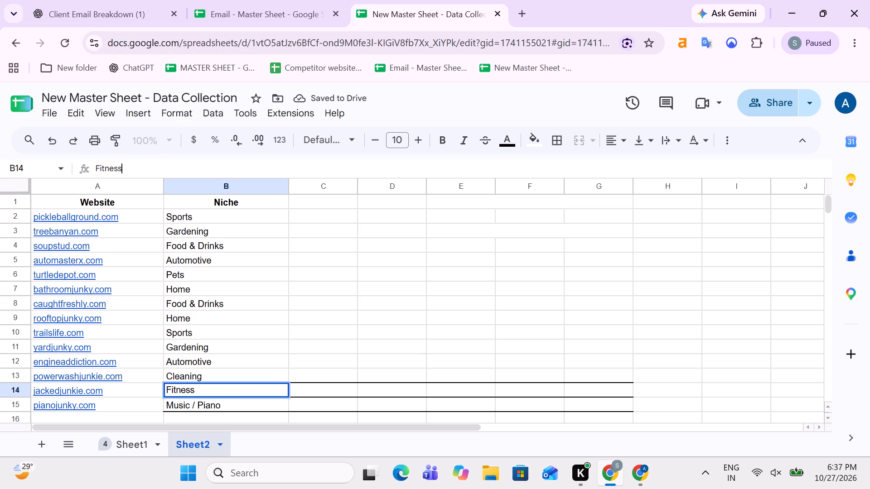
key(Tab)
Shorten the niche of pianojunky.com in Sheet2 to Music.
key(Down)
key(Left)
click(164, 169)
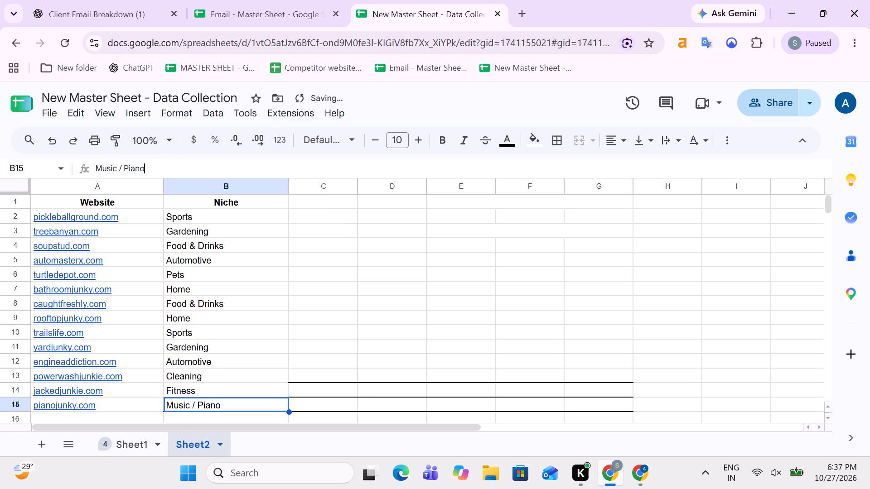
key(BackSpace)
key(BackSpace)
key(BackSpace)
key(BackSpace)
key(BackSpace)
key(BackSpace)
key(BackSpace)
key(BackSpace)
key(BackSpace)
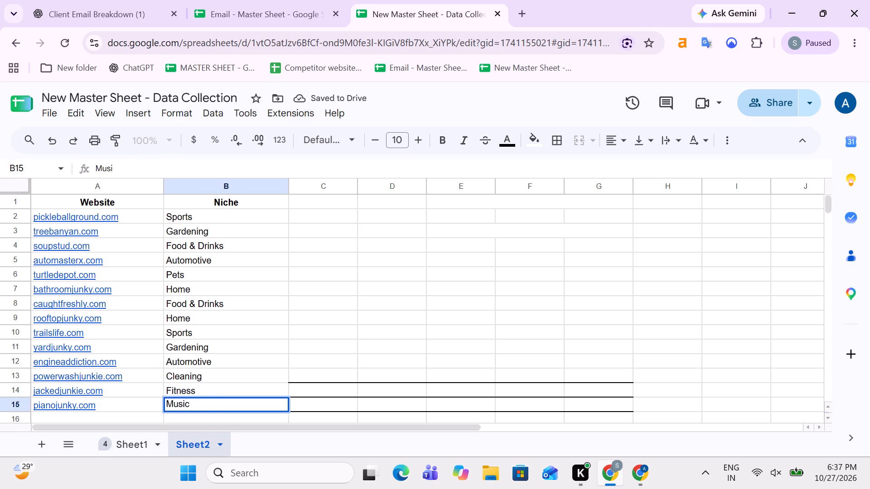
key(c)
key(Tab)
Copy the websites pickleballground.com to pianojunky.com from Sheet2 and select the first empty Website cell below tennispredict.com in Sheet1.
key(Left)
key(Up)
key(Up)
key(Up)
key(Up)
key(Up)
key(Up)
key(Up)
key(Up)
key(Up)
key(Up)
key(Up)
key(Up)
key(Up)
key(Up)
key(Up)
key(Up)
key(Up)
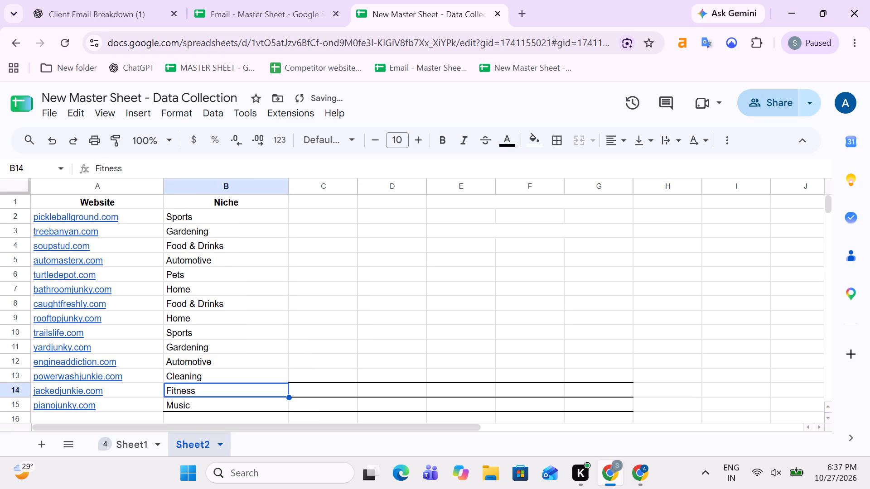
key(Down)
key(Left)
key(ctrl+shift+Down)
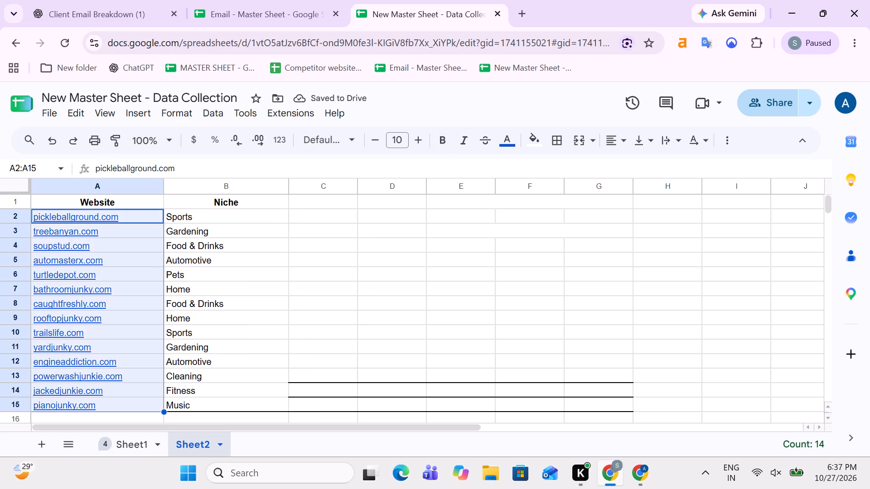
key(ctrl+c)
click(131, 447)
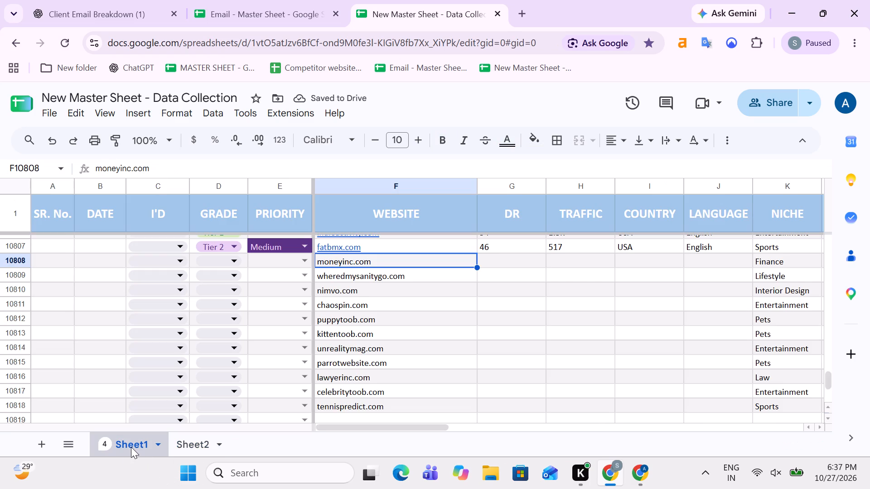
key(Down)
key(ctrl+Down)
key(Down)
key(Down)
key(Down)
key(Up)
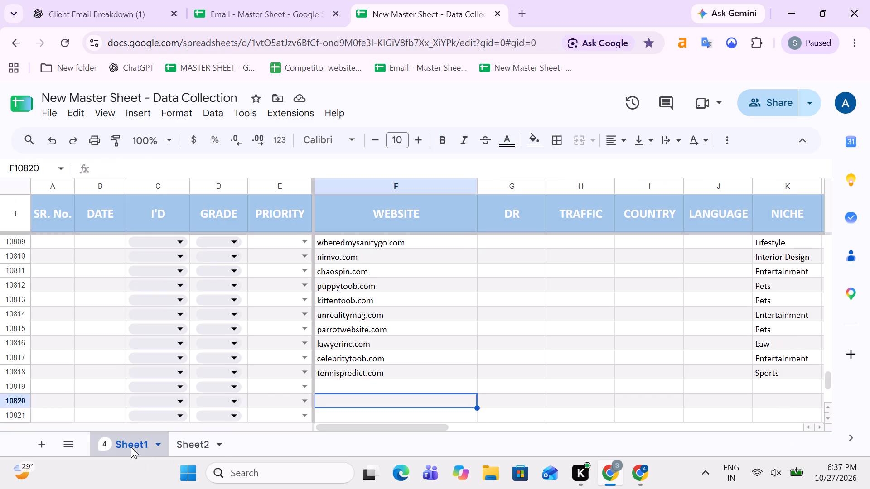
key(Up)
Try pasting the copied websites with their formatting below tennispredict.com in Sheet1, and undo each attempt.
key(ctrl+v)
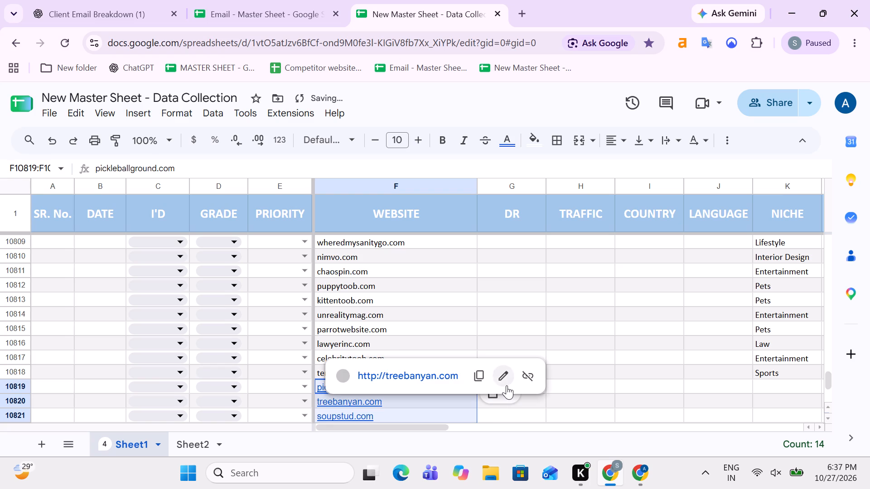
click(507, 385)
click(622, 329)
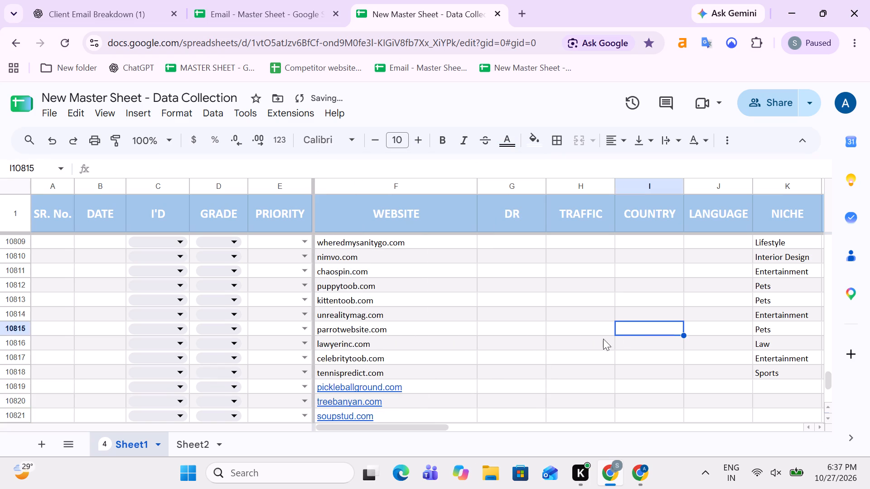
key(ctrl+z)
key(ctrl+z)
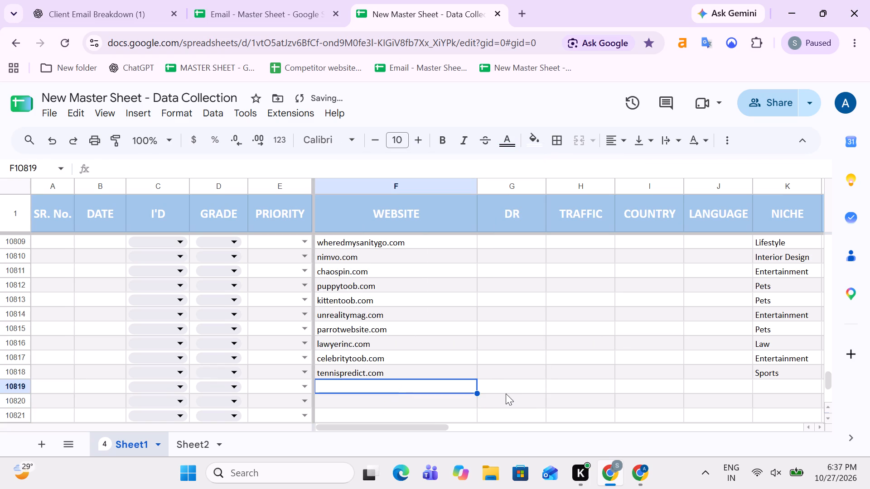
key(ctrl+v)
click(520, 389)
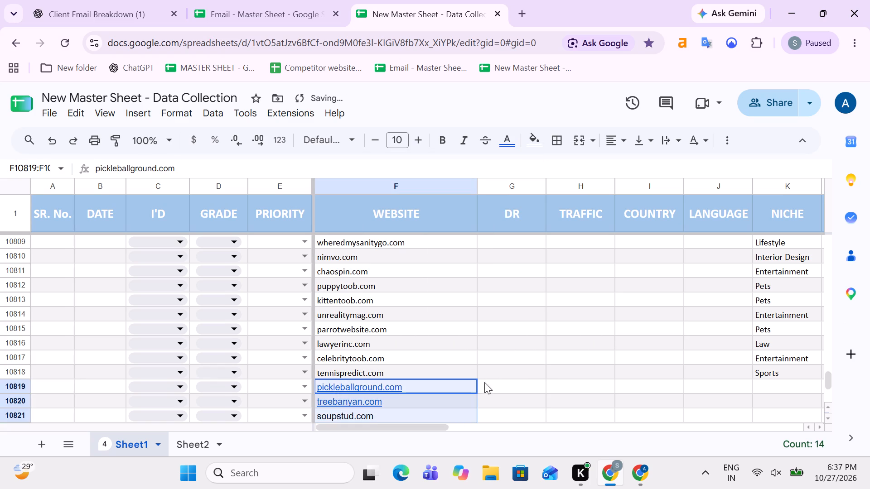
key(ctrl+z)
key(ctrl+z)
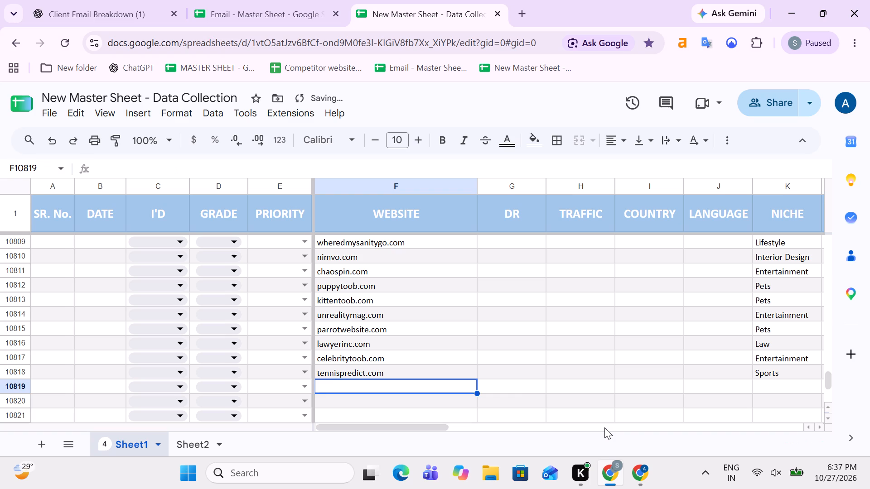
Paste the copied websites as values only into Sheet1's Website column, starting at row 10819.
key(ctrl+v)
click(498, 389)
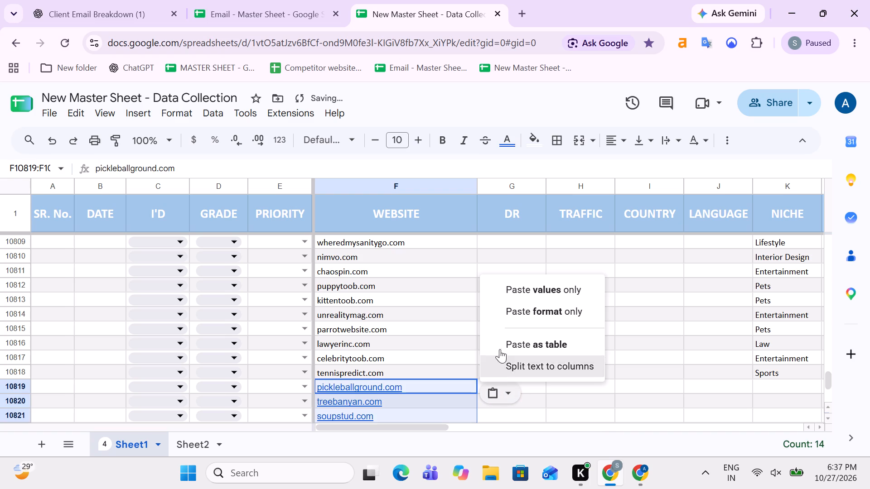
click(515, 288)
Copy the niches of pickleballground.com to pianojunky.com from Sheet2 and select the Niche cell of pickleballground.com in Sheet1.
key(alt+Tab)
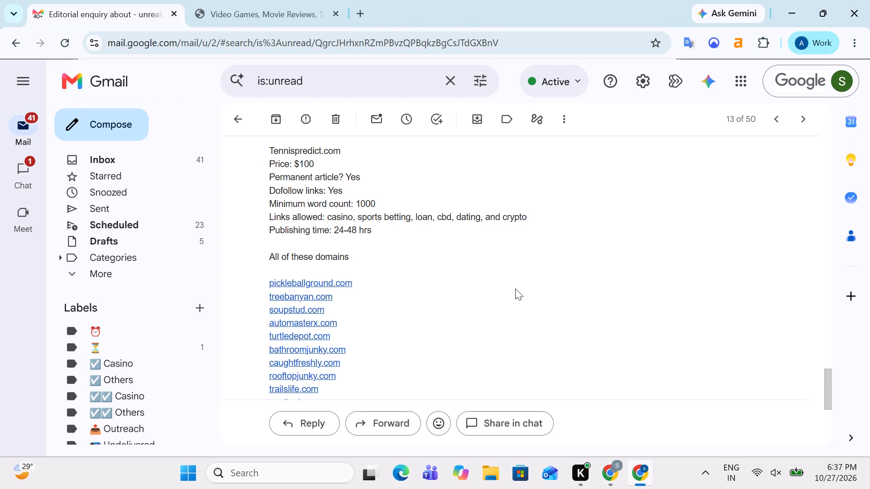
key(alt+Tab)
click(186, 446)
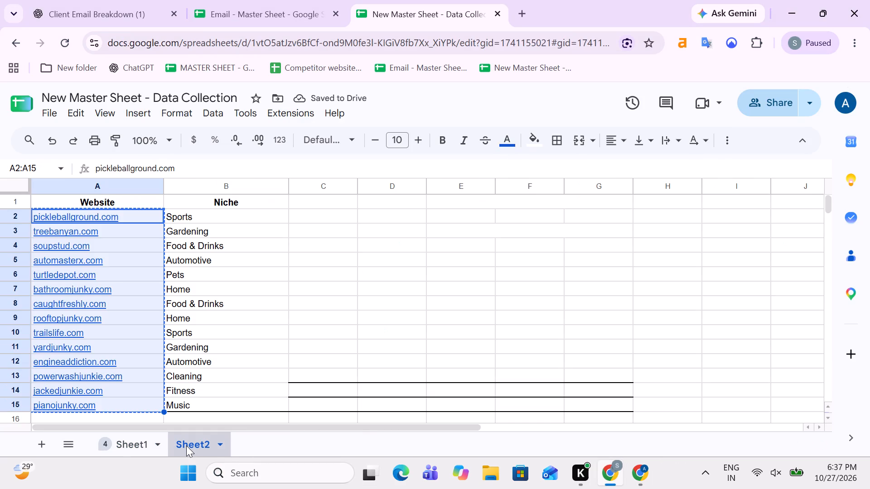
key(Up)
key(Down)
key(Right)
key(ctrl+shift+Down)
key(ctrl+c)
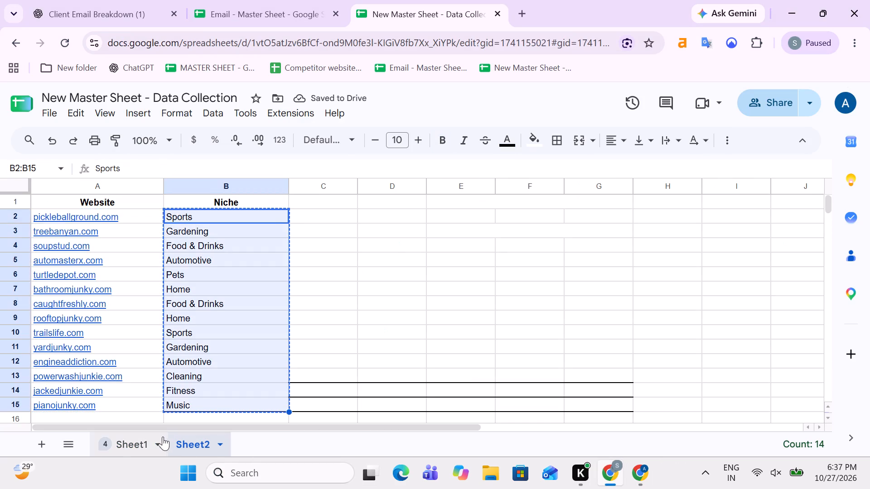
click(154, 436)
key(Right)
key(Right)
key(Right)
key(Right)
key(Right)
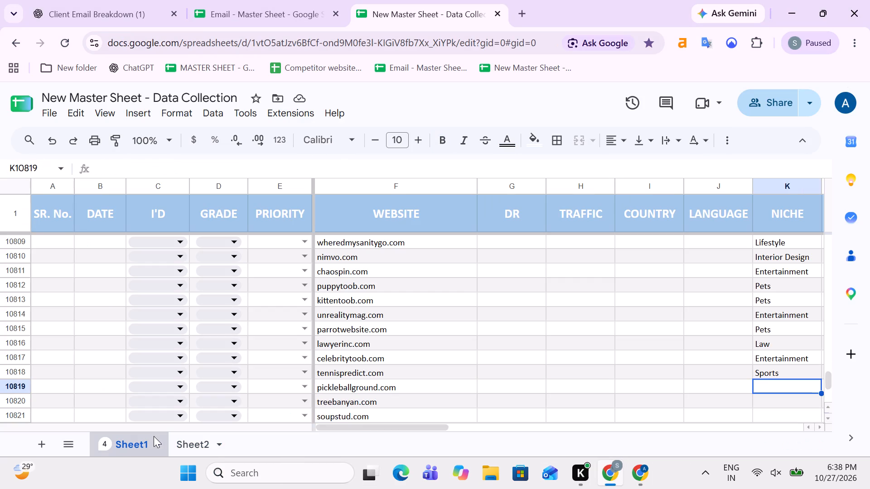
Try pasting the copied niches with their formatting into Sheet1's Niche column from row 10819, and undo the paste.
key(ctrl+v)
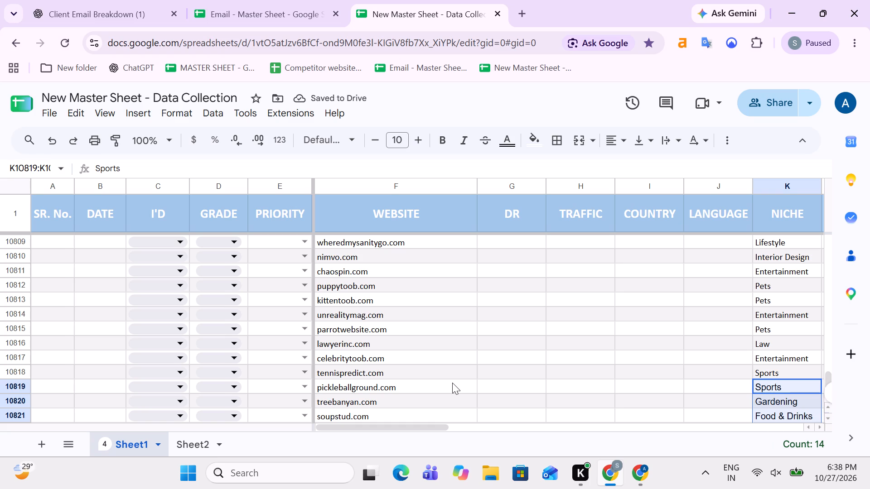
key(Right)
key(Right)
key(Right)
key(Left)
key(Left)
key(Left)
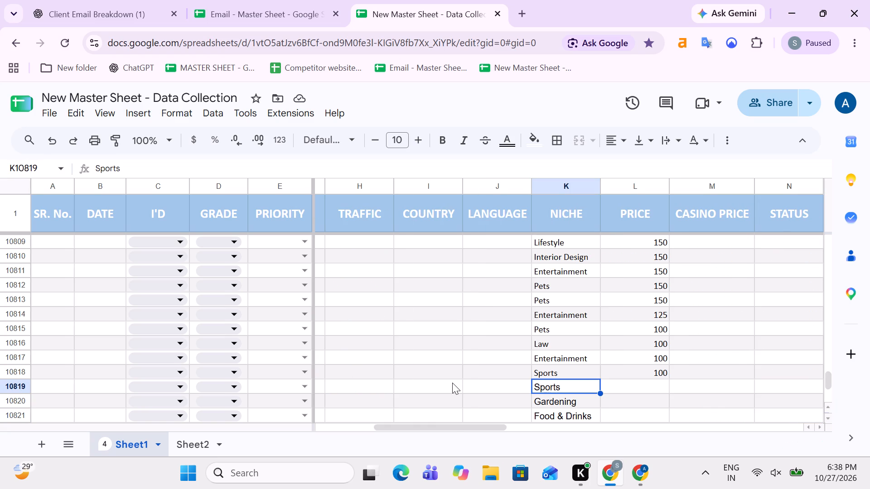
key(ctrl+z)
Paste the copied niches as values only into Sheet1's Niche column, starting at row 10819.
key(ctrl+v)
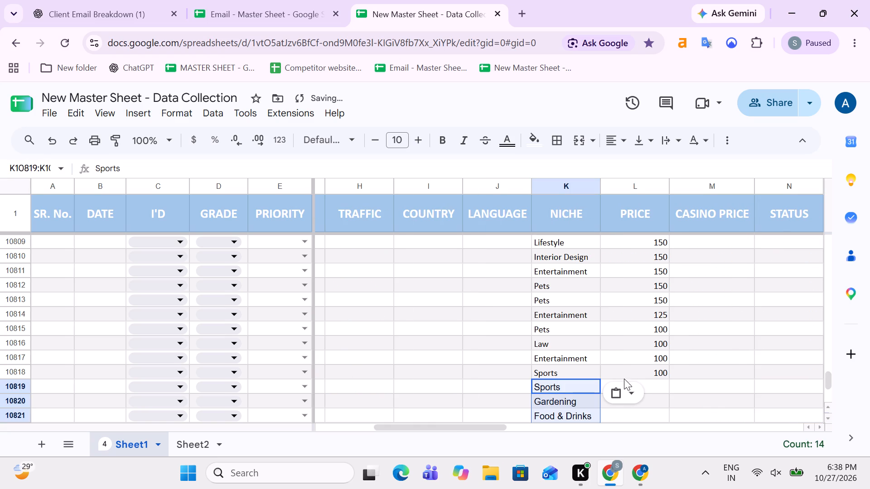
click(619, 393)
click(654, 286)
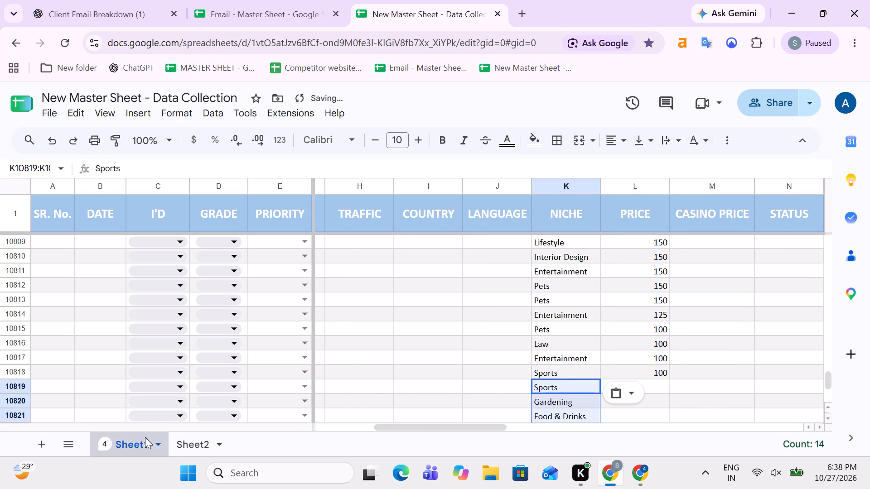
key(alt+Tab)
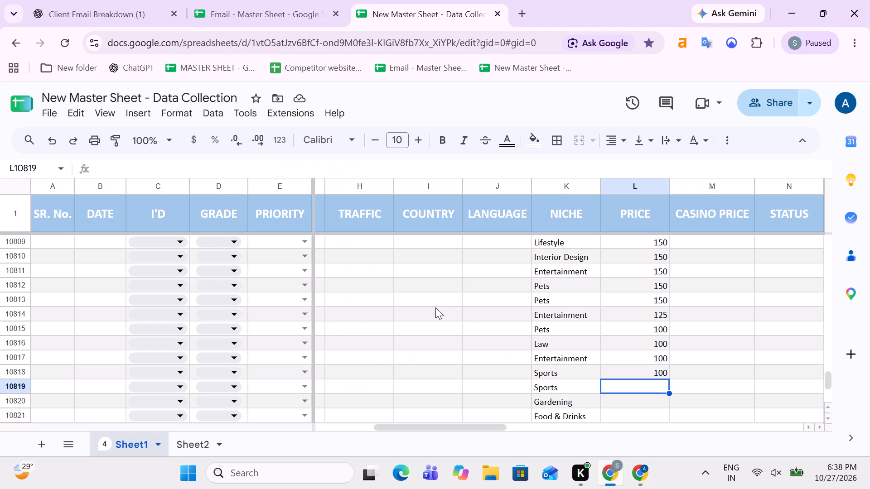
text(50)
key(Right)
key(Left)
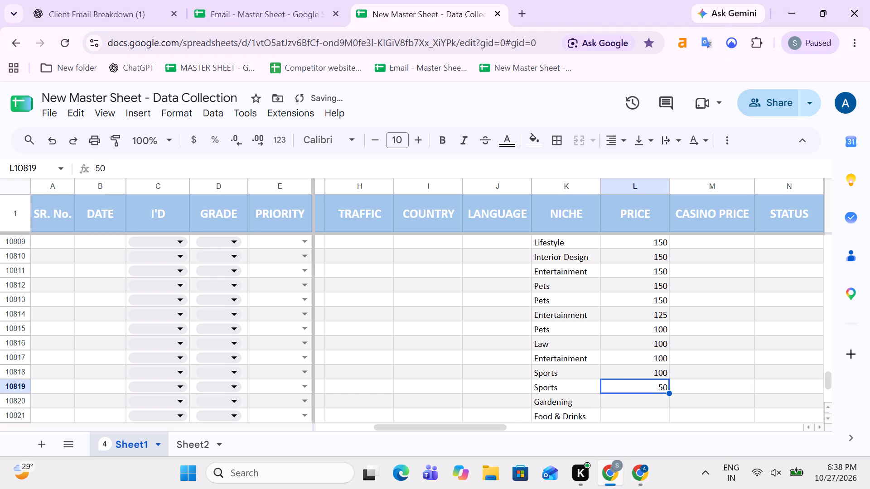
Copy the price 50 from row 10819 and select the empty Price cells below it, rows 10820 to 10832.
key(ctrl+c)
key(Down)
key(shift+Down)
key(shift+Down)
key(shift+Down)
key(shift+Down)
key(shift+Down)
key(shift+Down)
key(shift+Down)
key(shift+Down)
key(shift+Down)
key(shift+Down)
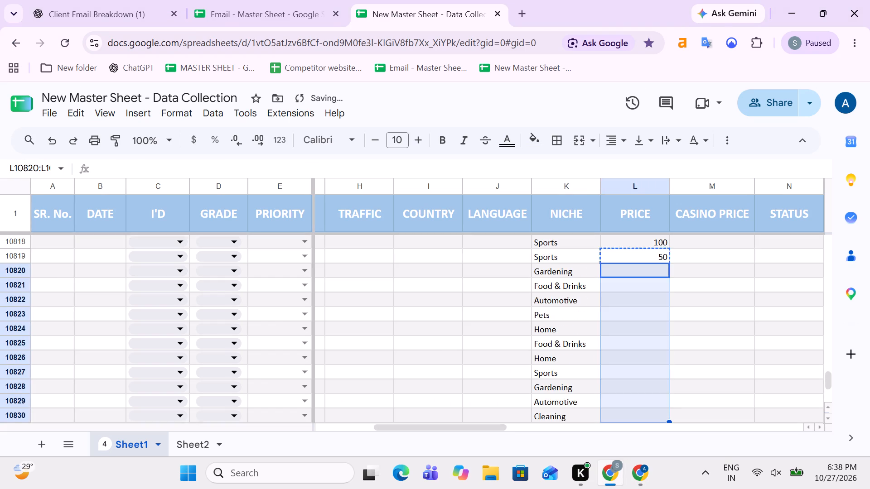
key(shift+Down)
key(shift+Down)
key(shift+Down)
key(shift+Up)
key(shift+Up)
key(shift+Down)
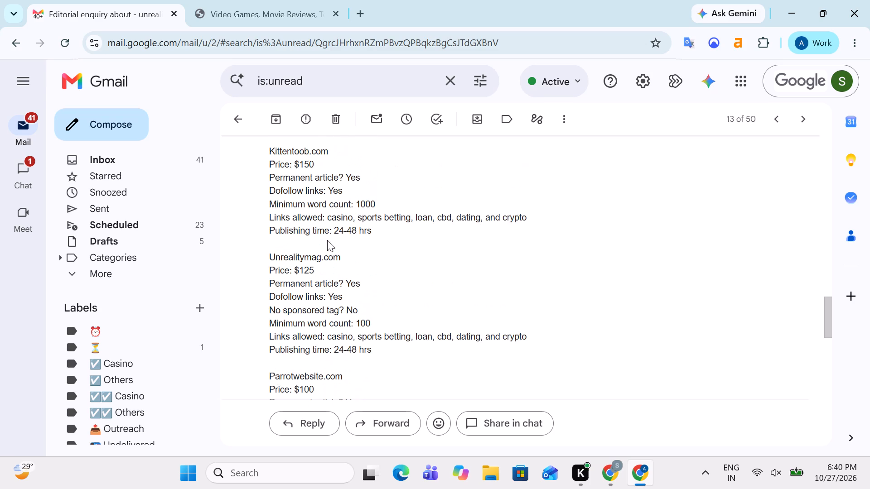
scroll(364, 261, down, 2)
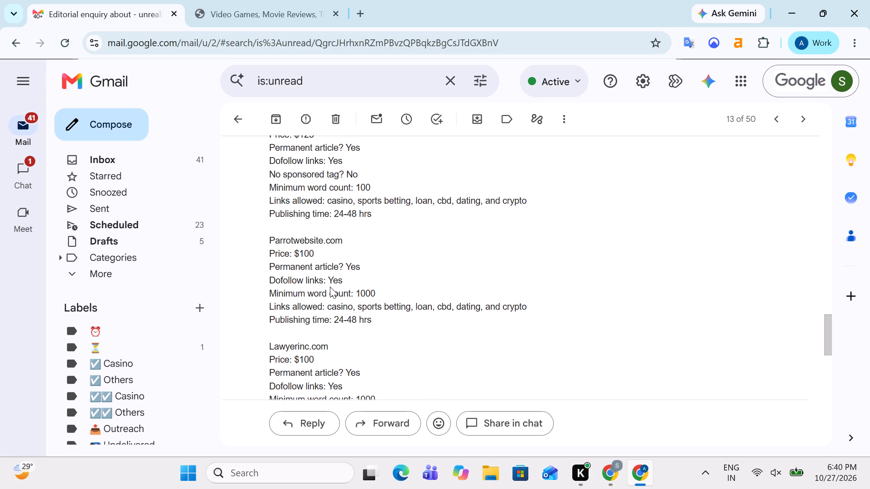
scroll(347, 339, down, 1)
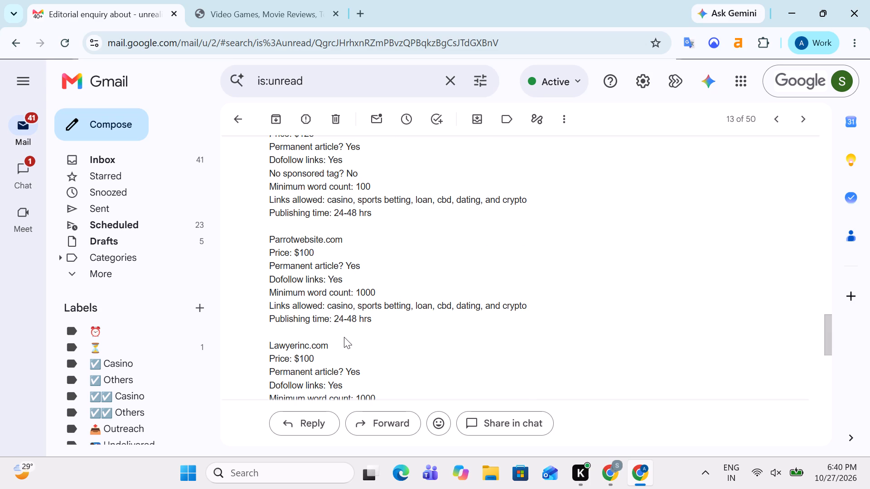
scroll(343, 336, down, 1)
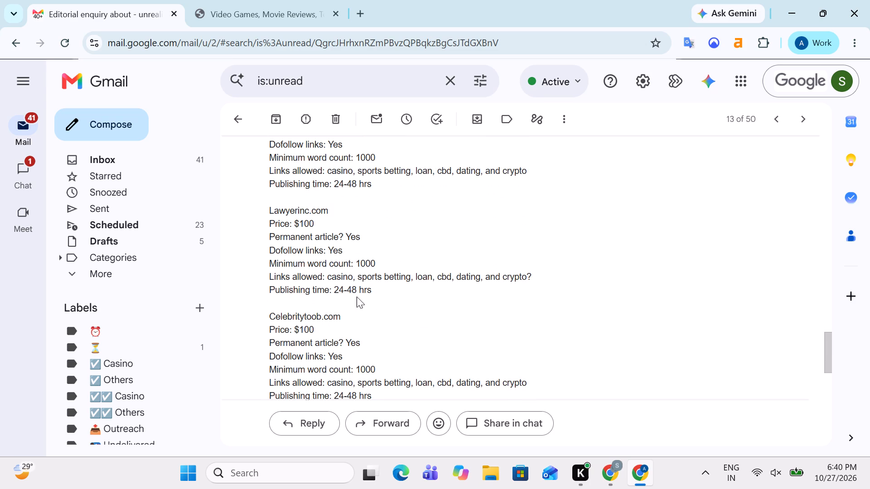
scroll(352, 294, down, 1)
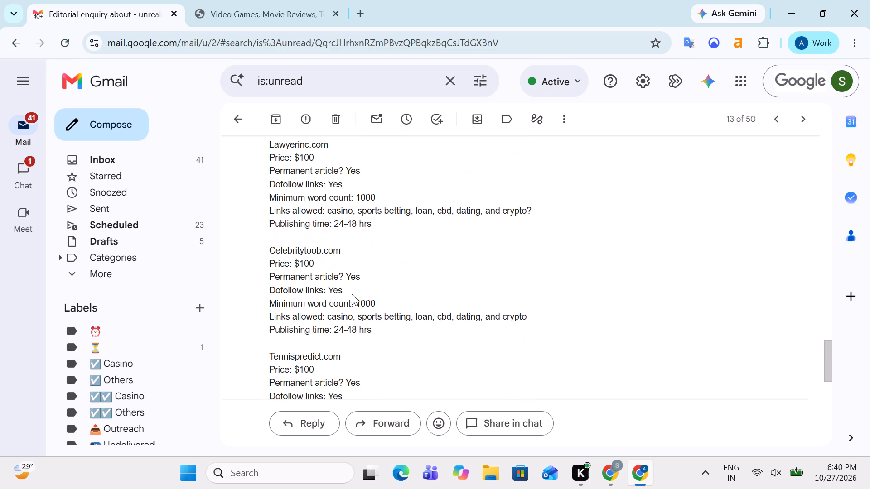
scroll(375, 332, down, 2)
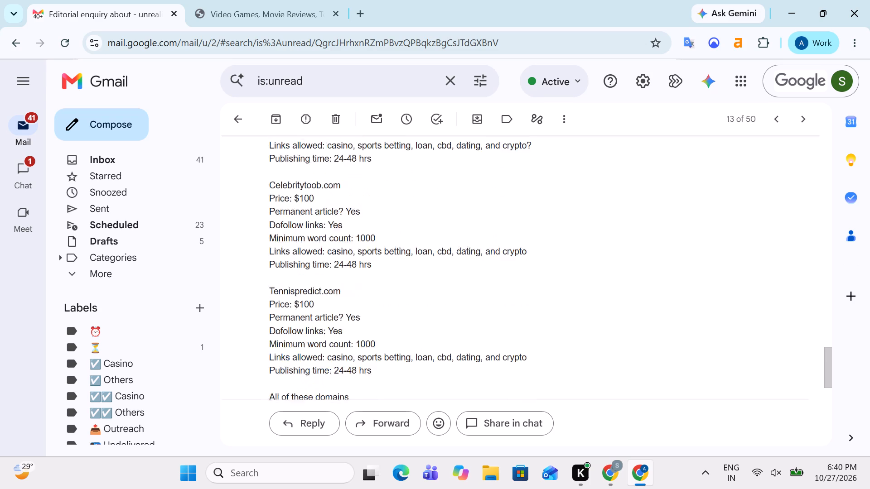
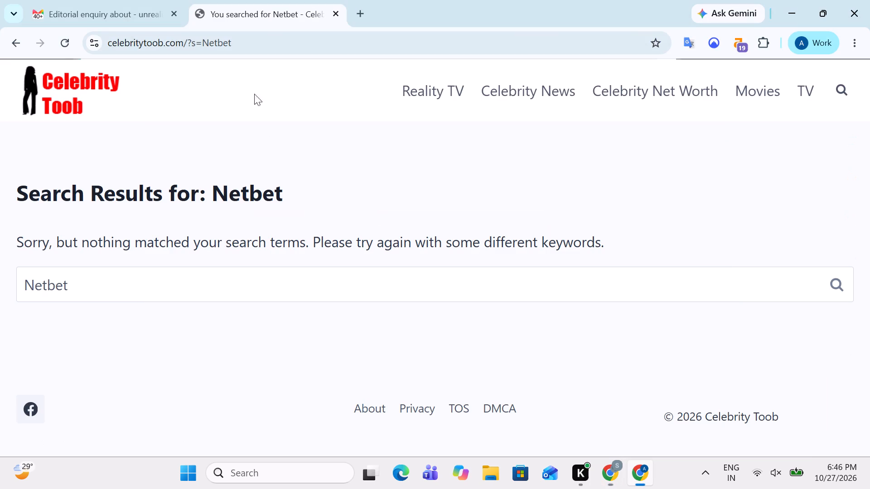
click(297, 47)
key(ctrl+v)
key(Return)
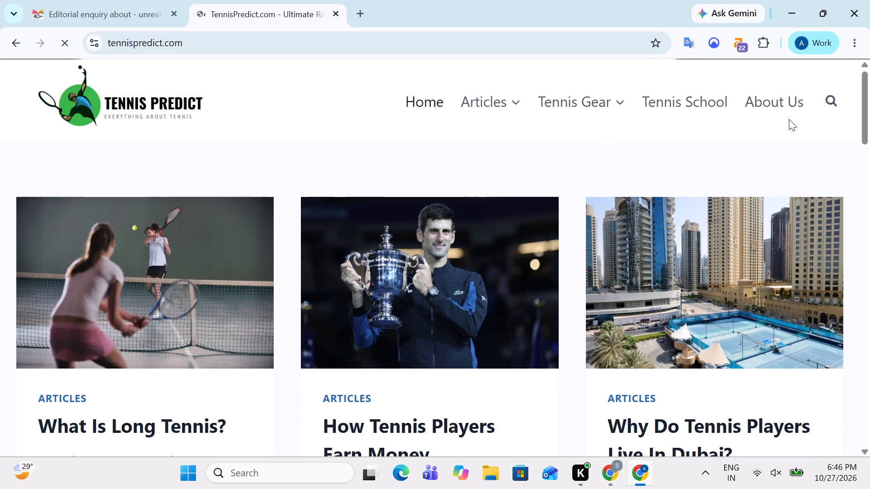
click(829, 99)
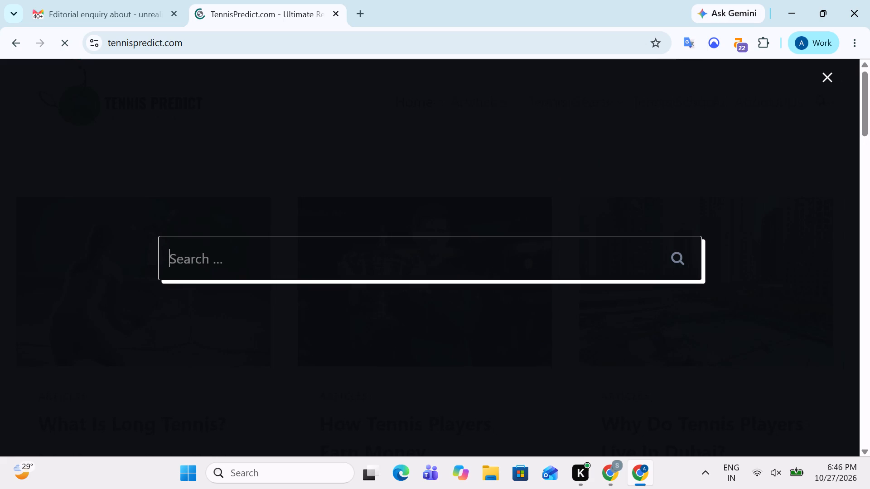
text(Netbet)
key(Return)
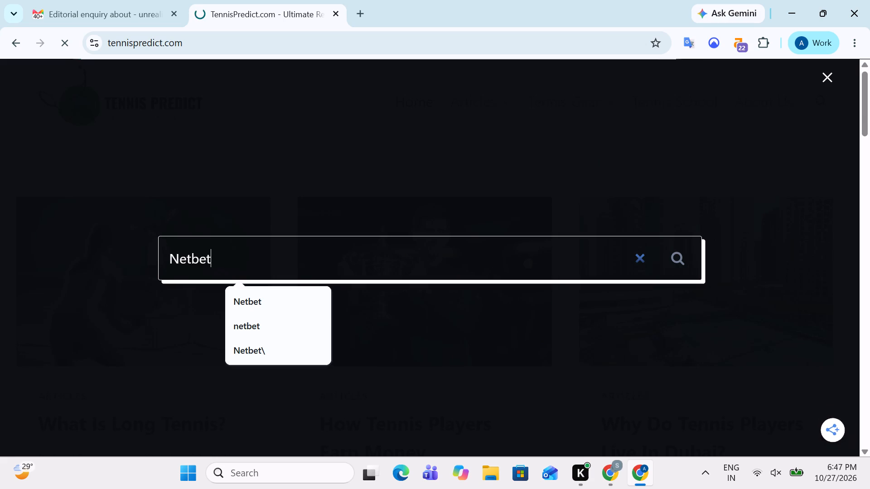
scroll(442, 281, down, 3)
Return to Sheet1 and set the priority of tennispredict.com in row 10818 to High.
key(alt+Tab)
key(Left)
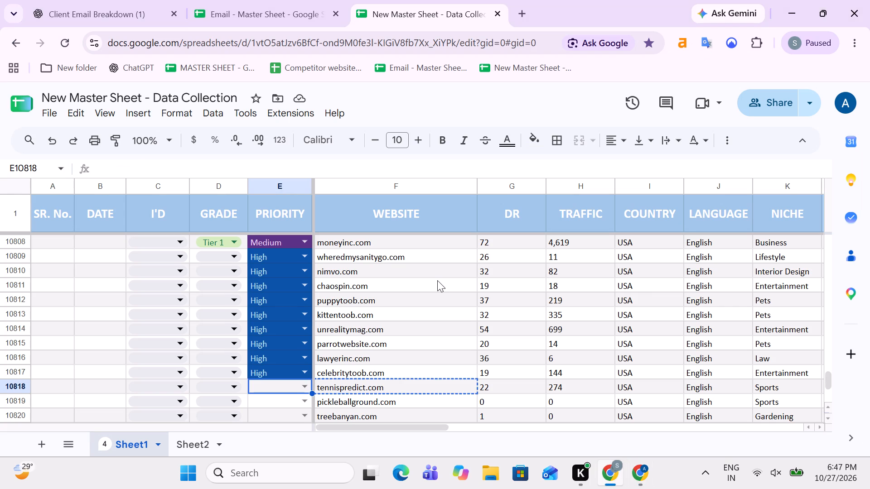
key(h)
key(Down)
key(Return)
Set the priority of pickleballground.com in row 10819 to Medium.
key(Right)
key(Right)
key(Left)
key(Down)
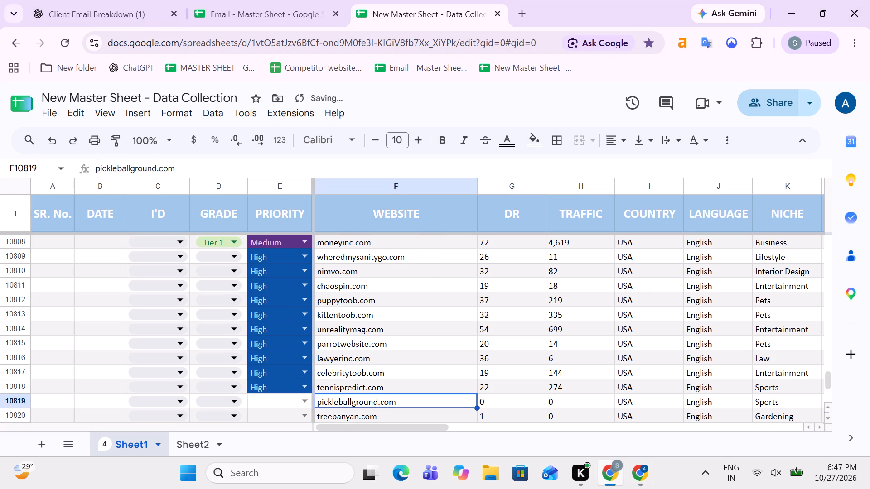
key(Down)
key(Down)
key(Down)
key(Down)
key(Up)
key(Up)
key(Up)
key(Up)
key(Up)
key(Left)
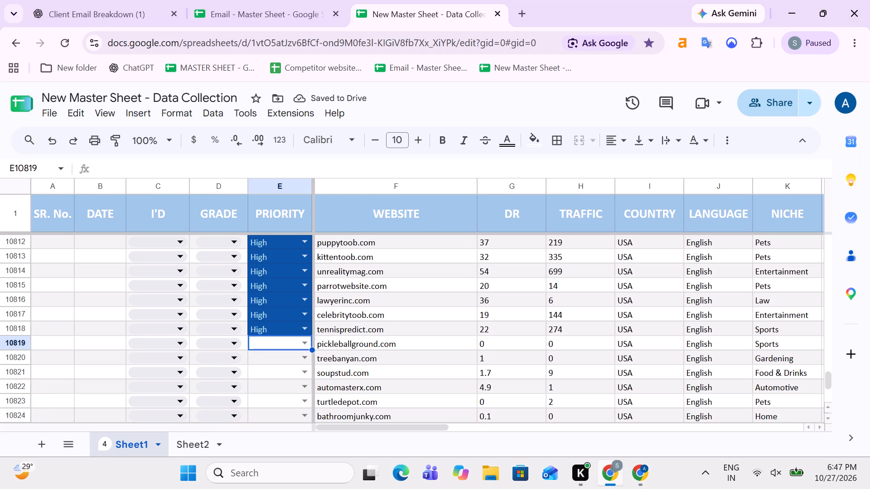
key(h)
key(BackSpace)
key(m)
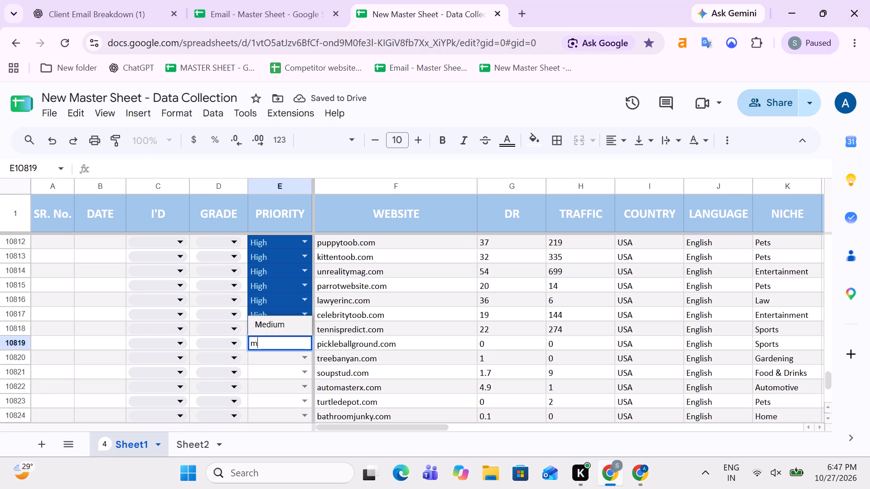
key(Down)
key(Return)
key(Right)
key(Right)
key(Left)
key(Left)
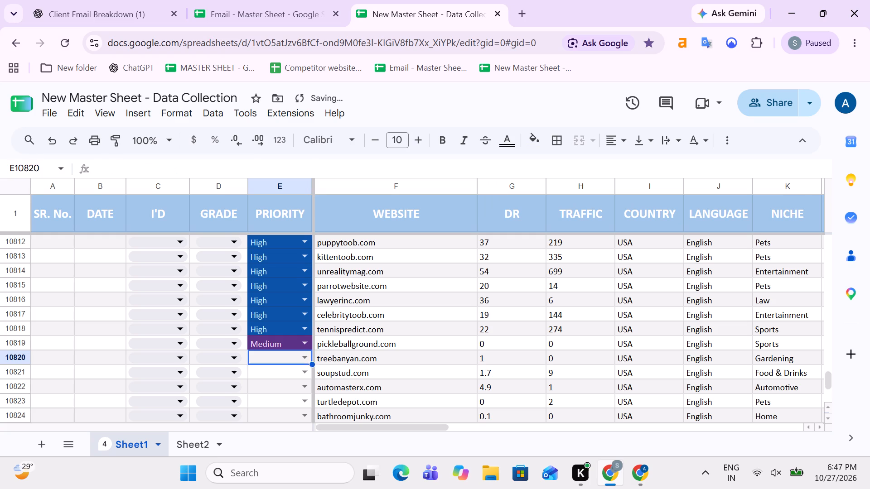
Change the priority of pickleballground.com in row 10819 to High.
key(Up)
key(h)
key(Down)
key(Return)
key(Right)
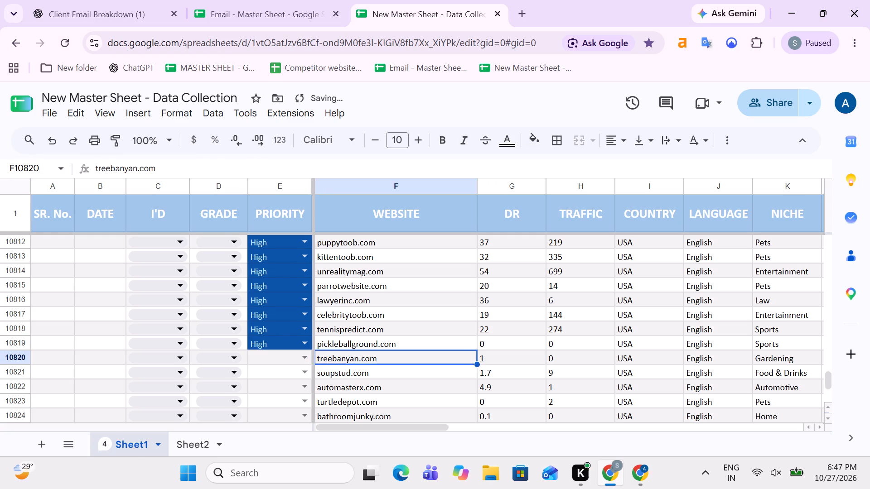
Look through the remaining websites in Sheet1 from treebanyan.com to the end of the list.
key(Right)
key(Left)
key(Down)
key(Down)
key(Down)
key(Down)
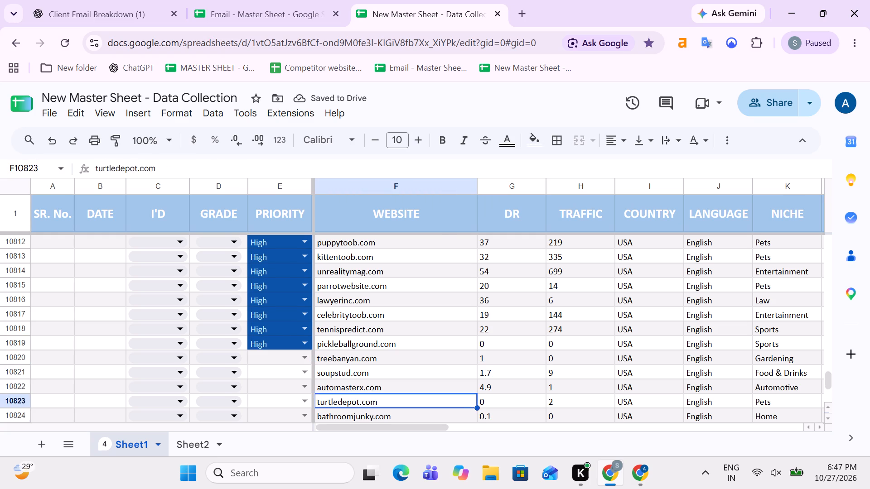
key(Down)
key(Down)
key(Down)
key(Down)
key(Down)
key(Down)
key(Down)
key(Down)
key(Down)
key(Down)
key(Down)
key(Down)
key(Down)
key(Down)
key(Up)
key(Up)
key(Up)
key(Up)
key(Up)
key(Up)
key(Up)
key(Up)
key(Up)
key(Up)
key(Up)
key(Up)
key(Up)
key(Up)
key(Up)
key(Up)
key(Up)
key(Up)
key(Up)
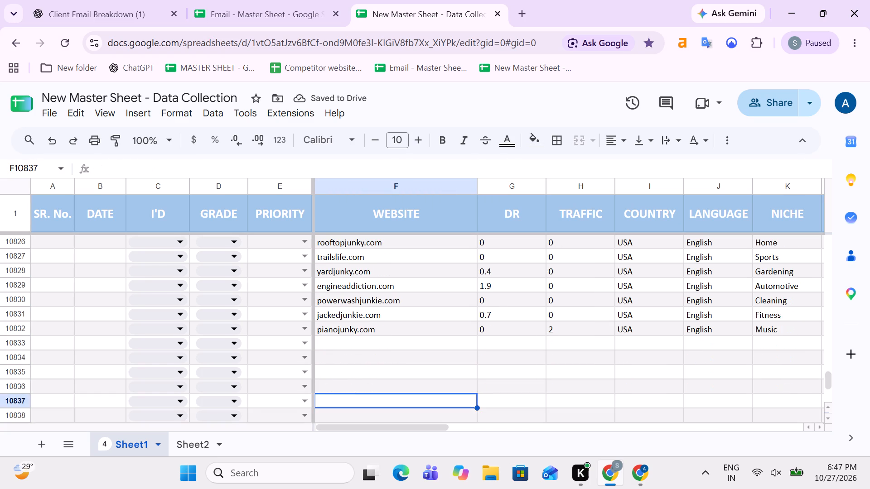
key(Up)
key(Down)
key(Up)
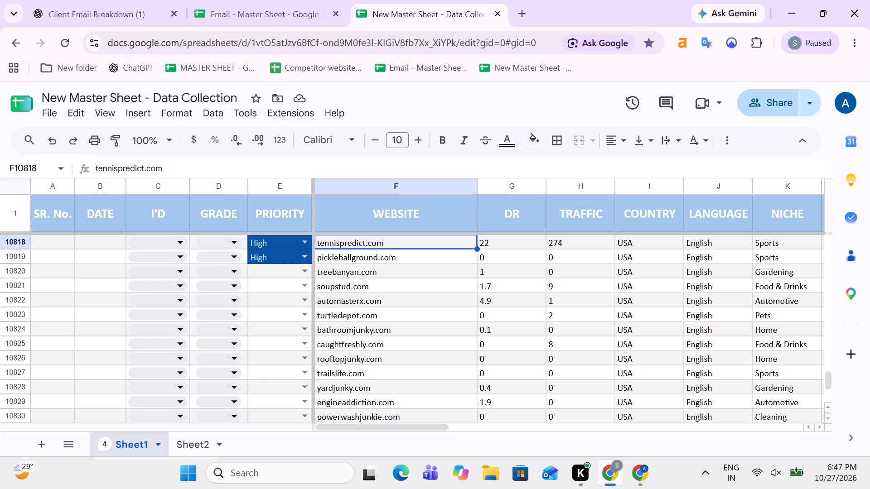
Copy the High priority of pickleballground.com to rows 10820 to 10832, from treebanyan.com to pianojunky.com.
key(Down)
key(Left)
key(ctrl+c)
key(Down)
key(shift+Down)
key(shift+Down)
key(shift+Down)
key(shift+Down)
key(shift+Down)
key(shift+Down)
key(shift+Down)
key(shift+Down)
key(shift+Down)
key(shift+Down)
key(shift+Down)
key(shift+Down)
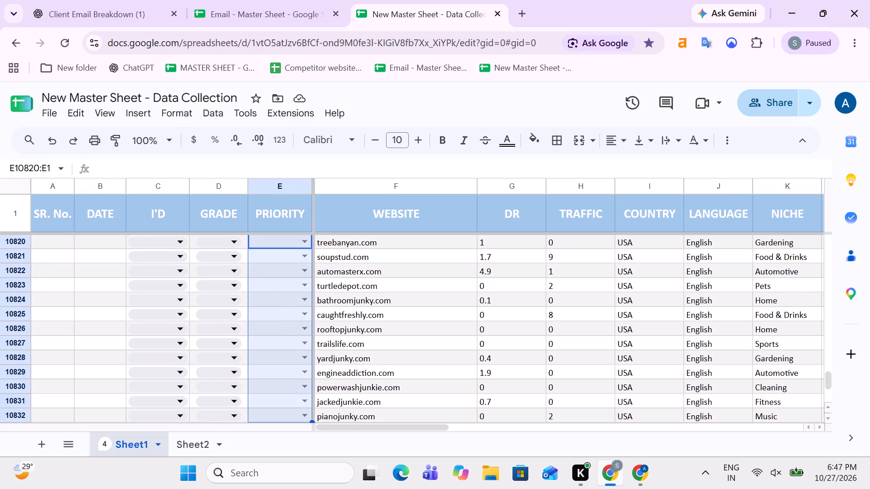
key(shift+Down)
key(shift+Up)
key(shift+Up)
key(shift+Down)
key(ctrl+v)
key(Up)
key(Up)
key(Up)
key(Up)
key(Up)
key(Up)
key(Up)
key(Up)
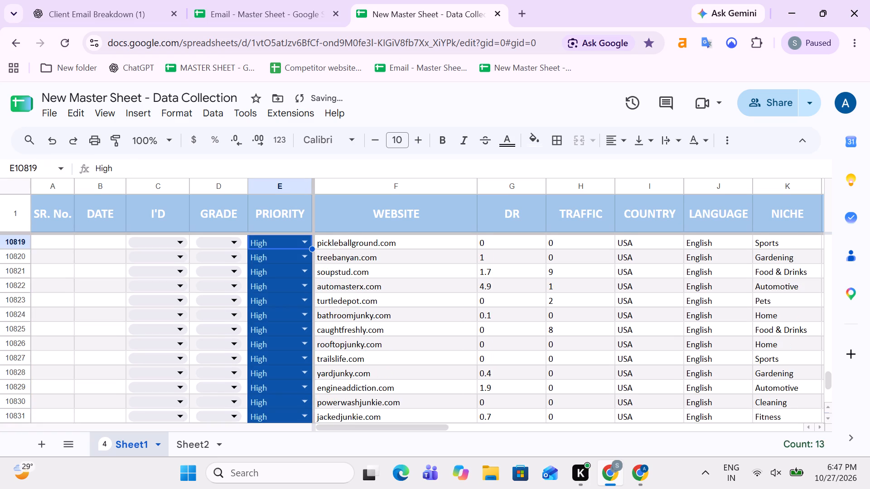
Review the Priority column upward from pickleballground.com and go to wheredmysanitygo.com in row 10809.
key(Up)
key(Up)
key(Up)
key(Up)
key(Up)
key(Down)
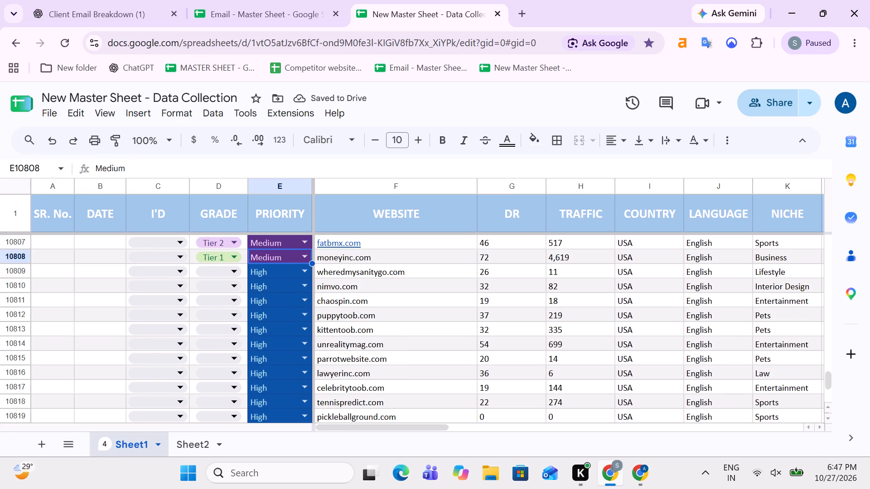
key(Down)
key(Left)
key(Right)
key(Right)
key(Right)
key(Left)
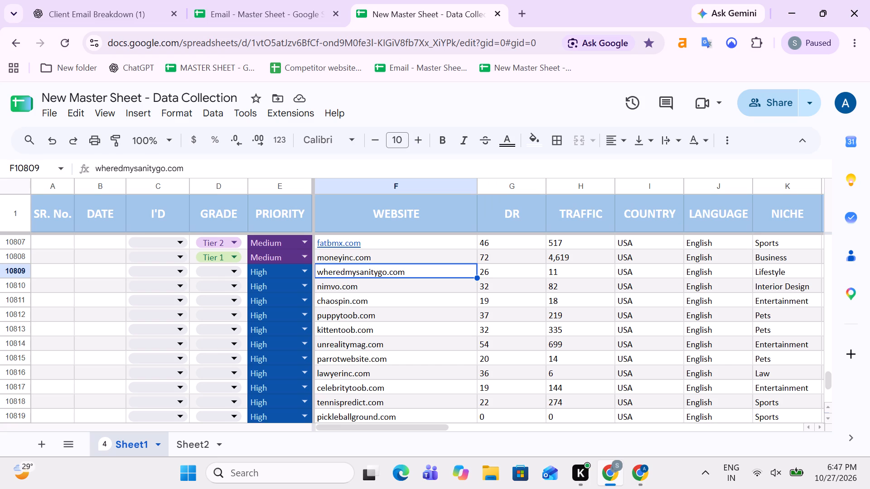
Review the moneyinc.com entry in row 10808 across its columns, from the grade through to the website type.
key(Down)
key(Down)
key(Down)
key(Down)
key(Up)
key(Up)
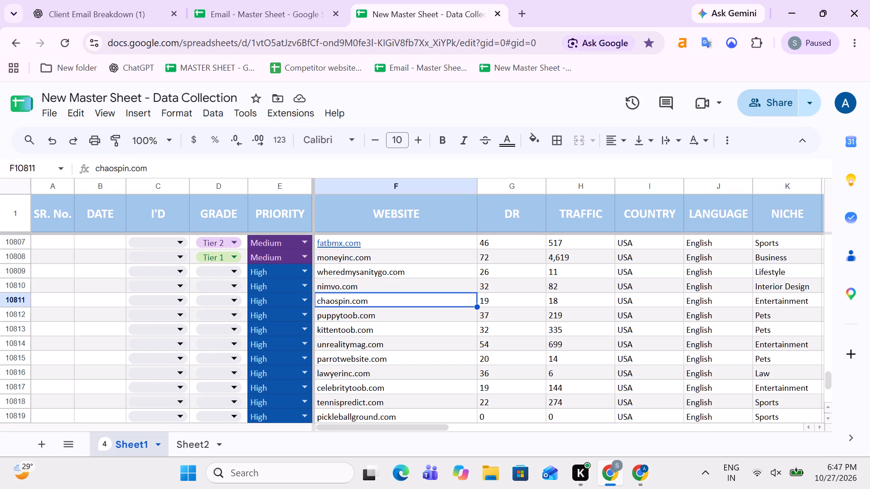
key(Up)
key(Up)
key(Up)
key(Left)
key(Left)
key(Right)
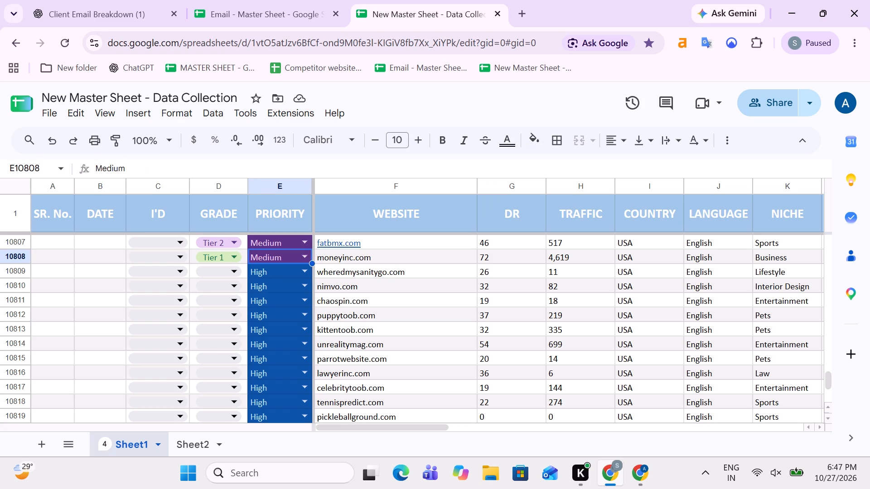
key(Right)
key(Right)
key(Right)
key(Right)
key(Right)
key(Right)
key(Right)
key(Right)
key(Right)
key(Right)
key(Right)
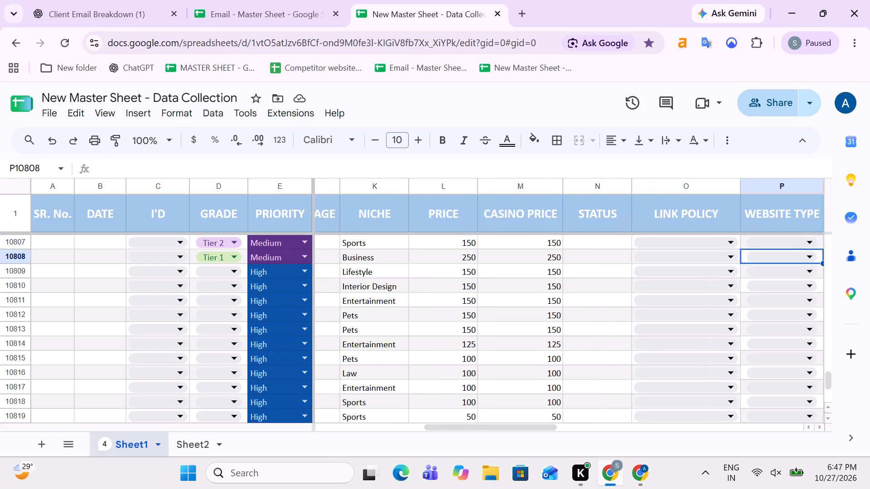
key(Left)
key(Left)
key(Left)
key(Left)
key(Left)
key(Left)
key(Left)
key(Left)
key(Left)
key(Left)
key(Left)
key(Left)
key(Left)
key(Left)
key(Left)
key(Left)
key(Left)
key(Left)
key(Left)
key(Left)
key(Right)
key(Right)
key(Right)
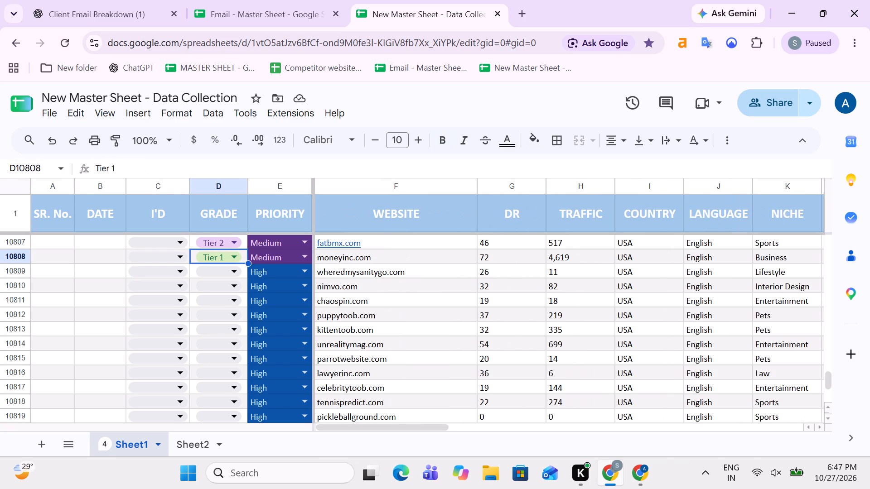
Set the grade of wheredmysanitygo.com in row 10809 to Tier 4.
key(Right)
key(Down)
key(Left)
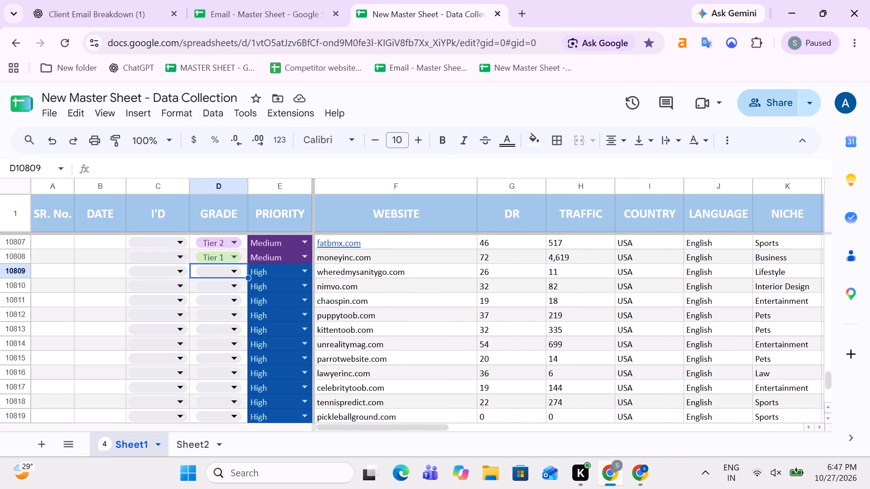
key(t)
key(Up)
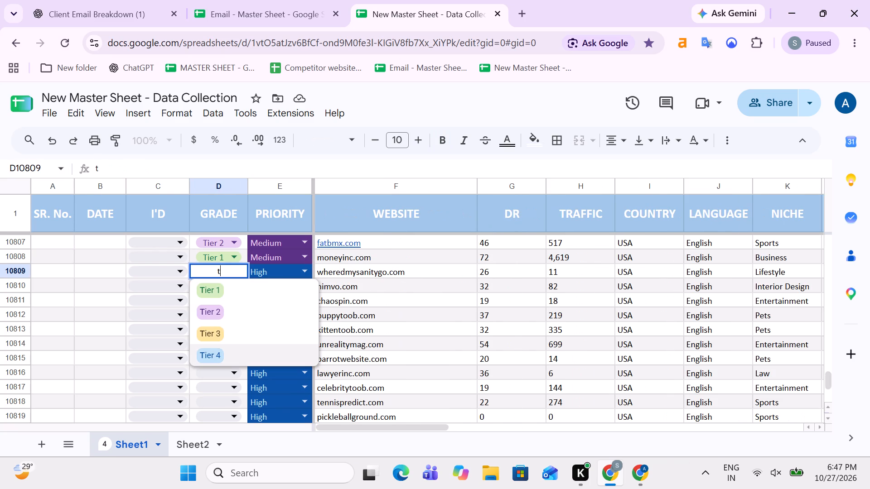
key(Return)
key(Up)
key(Right)
key(Right)
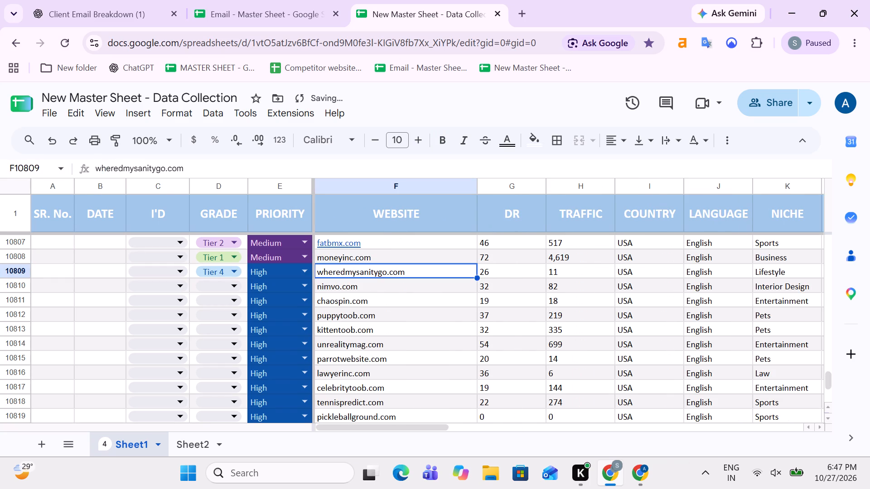
key(Right)
key(Right)
Copy the Tier 4 grade of wheredmysanitygo.com to rows 10810 to 10832, from nimvo.com to pianojunky.com.
key(Left)
key(Left)
key(Left)
key(Left)
key(ctrl+c)
key(Right)
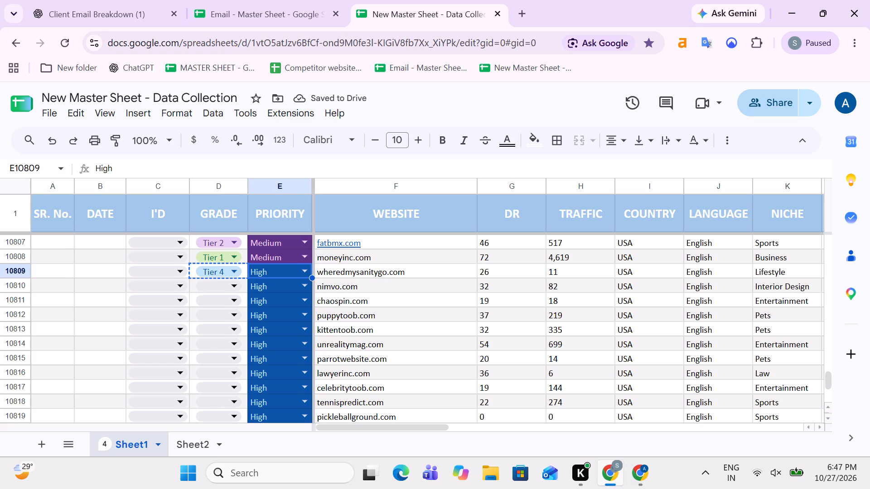
key(Right)
key(ctrl+Down)
key(Down)
key(Up)
key(Left)
key(Left)
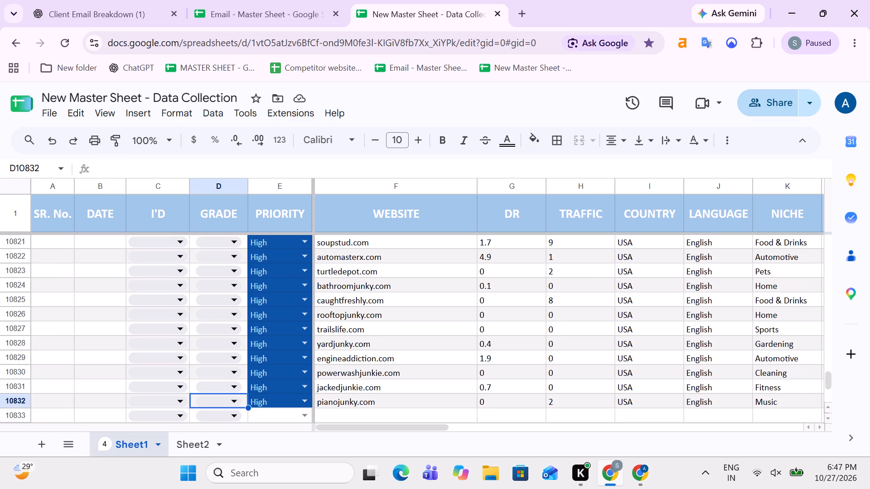
key(ctrl+v)
key(ctrl+shift+Up)
key(shift+Down)
key(ctrl+v)
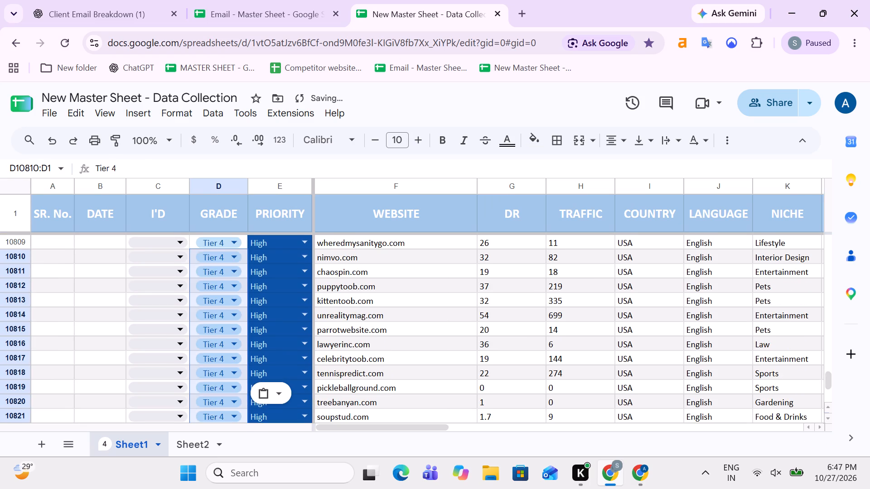
Review the graded websites with their DR and traffic from the end of the list up to nimvo.com in row 10810.
key(Down)
key(Down)
key(Right)
key(Up)
key(Up)
key(Right)
key(Up)
key(Up)
key(Up)
key(Up)
key(Up)
key(Up)
key(Up)
key(Up)
key(Up)
key(Up)
key(Up)
key(Up)
key(Up)
key(Up)
key(Up)
key(Up)
key(Up)
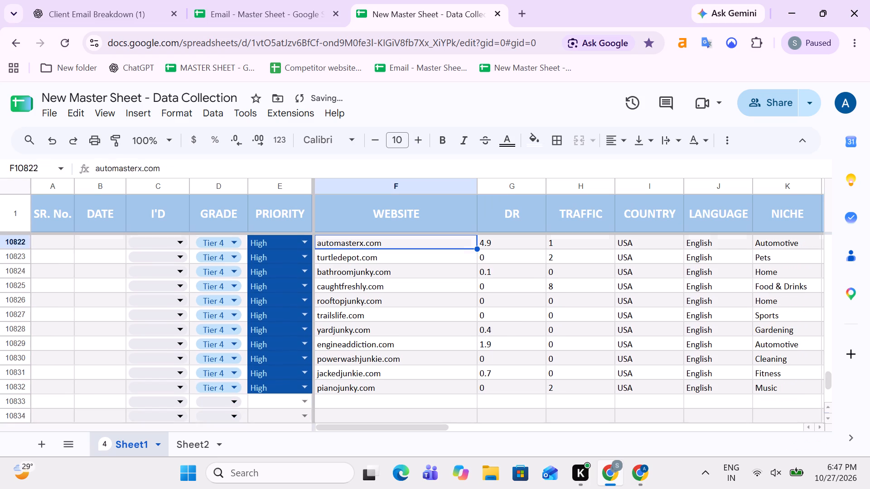
key(Up)
key(Up)
key(Up)
key(Up)
key(Up)
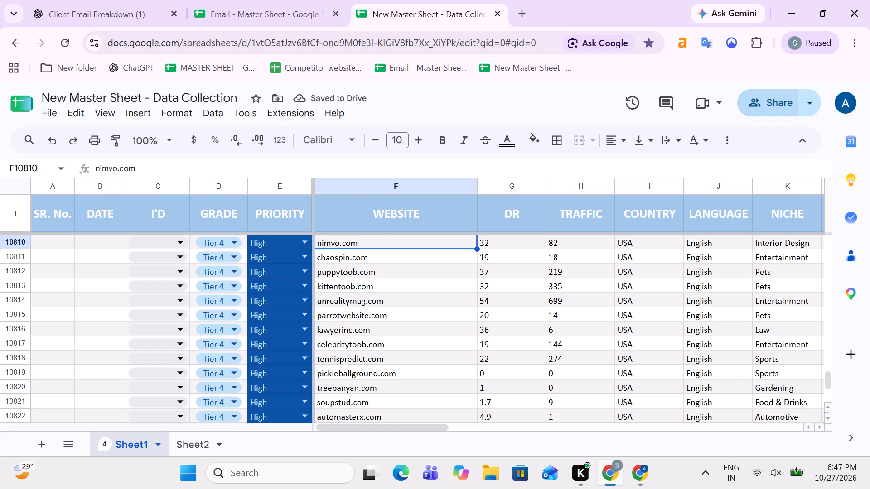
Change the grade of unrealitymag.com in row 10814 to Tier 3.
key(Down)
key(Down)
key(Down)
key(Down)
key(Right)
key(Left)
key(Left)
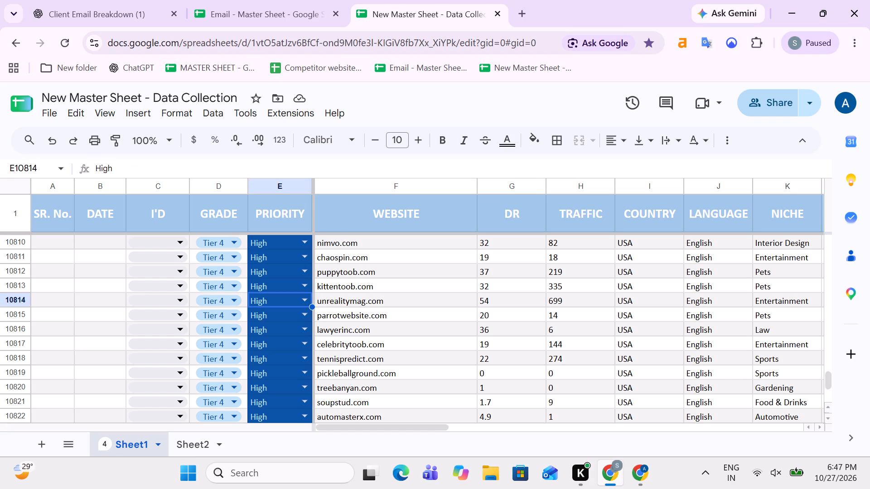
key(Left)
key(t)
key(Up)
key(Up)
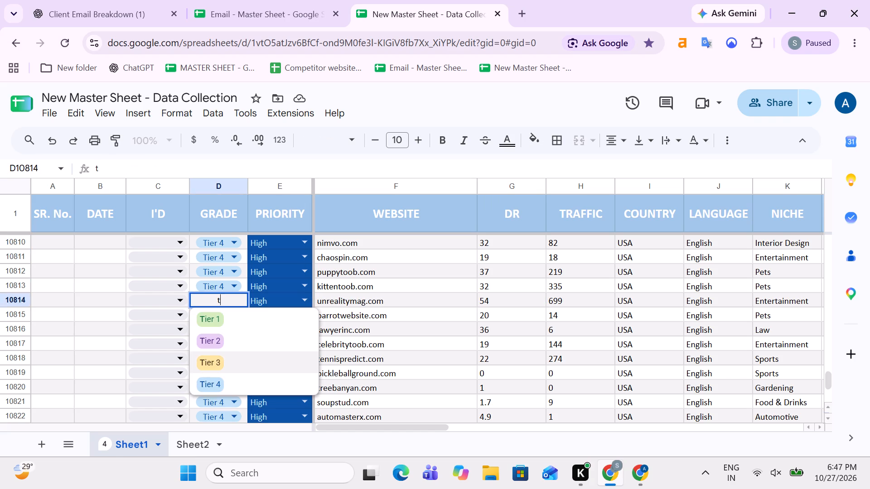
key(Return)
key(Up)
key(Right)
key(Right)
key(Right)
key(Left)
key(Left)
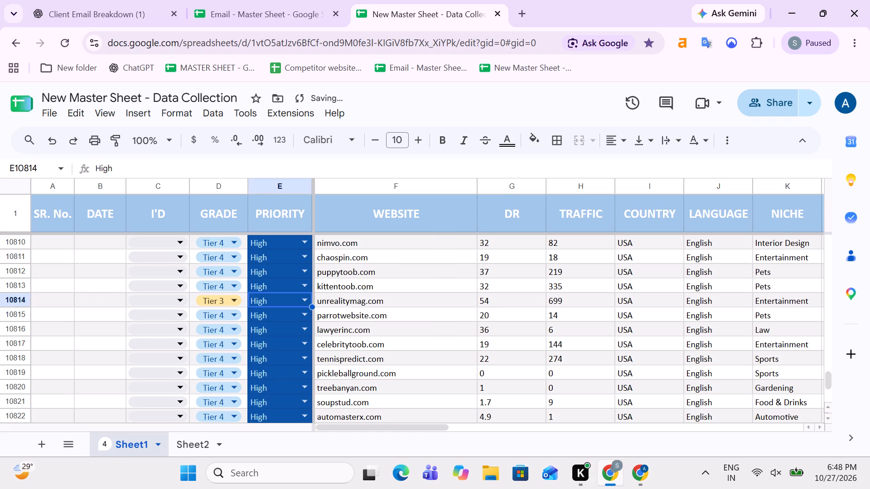
Change the grade of unrealitymag.com in row 10814 to Tier 2.
key(Left)
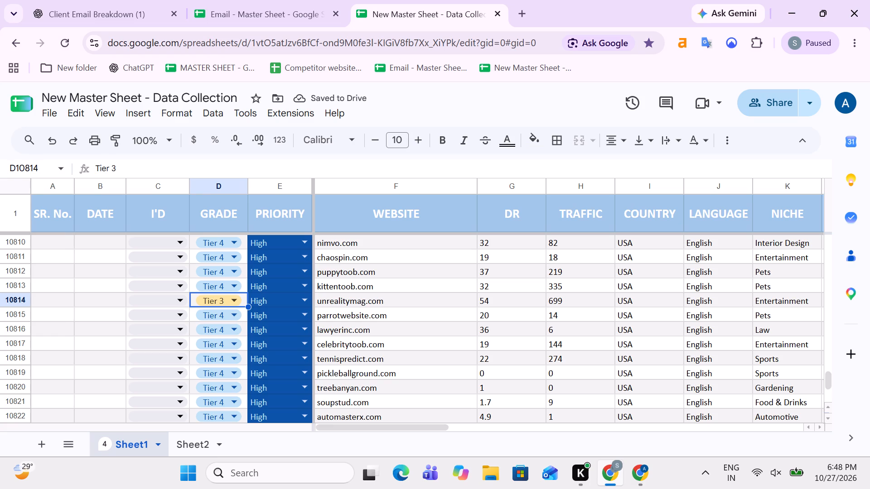
key(t)
key(Up)
key(Up)
key(Up)
key(Return)
key(Up)
key(Right)
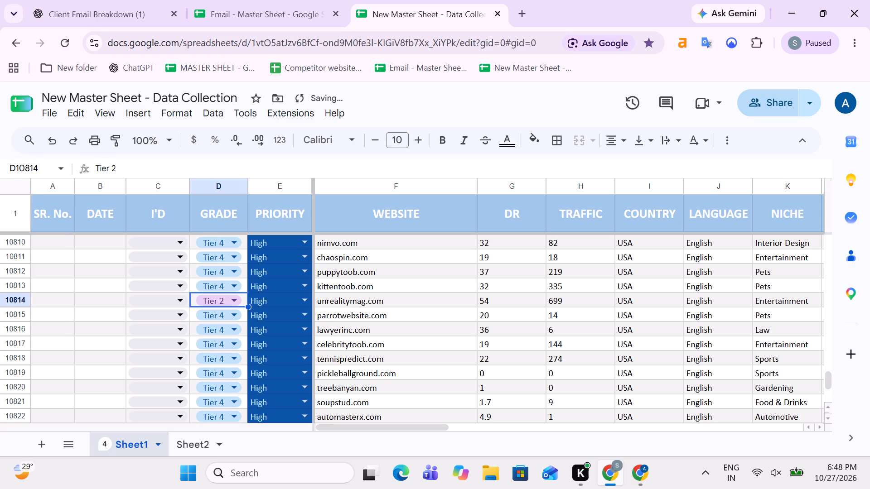
key(Right)
key(Right)
key(Right)
key(Left)
Change the grade of kittentoob.com in row 10813 to Tier 3.
key(Up)
key(Right)
key(Left)
key(Left)
key(Left)
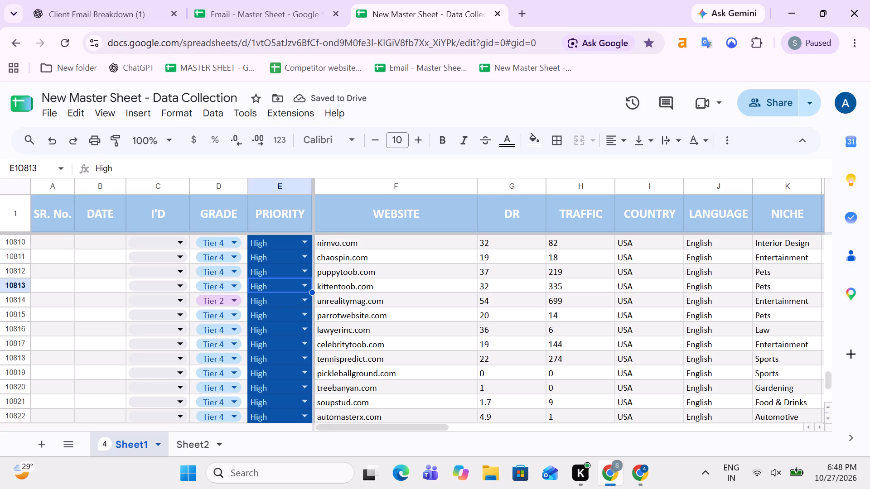
key(Left)
key(t)
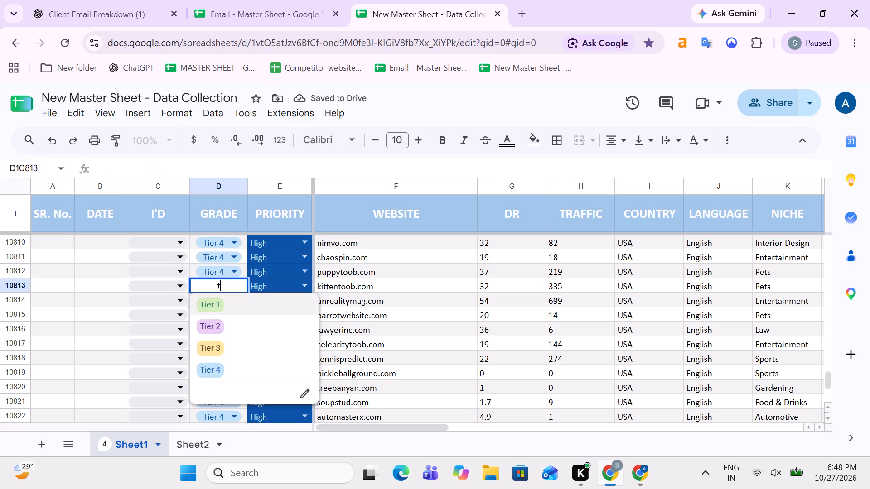
key(Up)
key(Up)
key(Return)
key(Up)
key(Right)
key(Right)
key(Right)
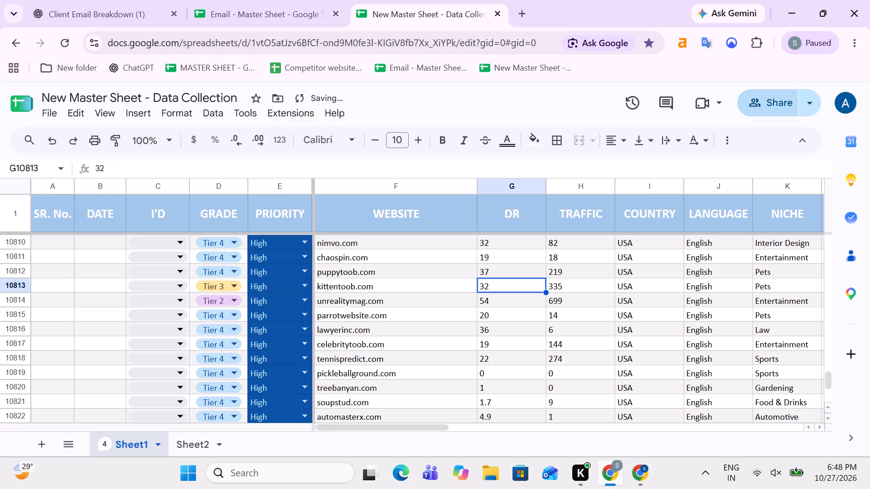
Check the grade of puppytoob.com in row 10812 against its DR and traffic.
key(Up)
key(Right)
key(Left)
key(Left)
key(Left)
key(Left)
key(Right)
key(Right)
key(Right)
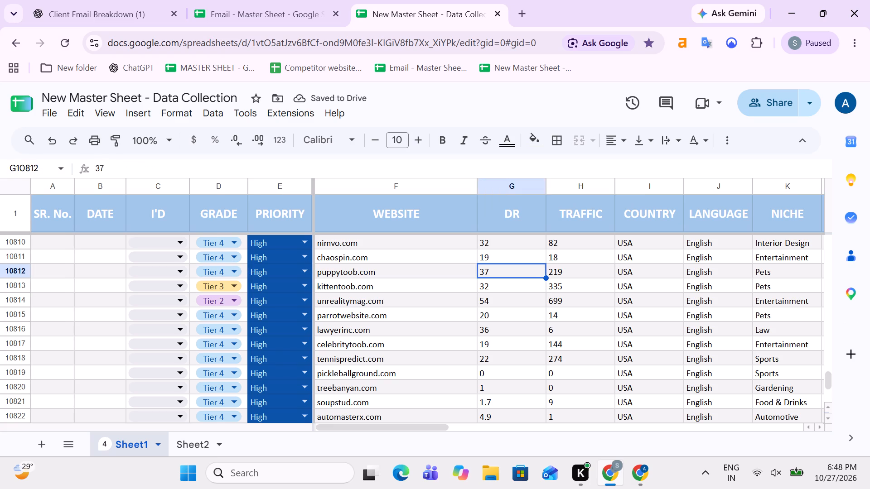
Review the grades, DR and traffic of the newly added websites between rows 10806 and 10832.
key(Left)
key(ctrl+Down)
key(Down)
key(Down)
key(Down)
key(Up)
key(Up)
key(Up)
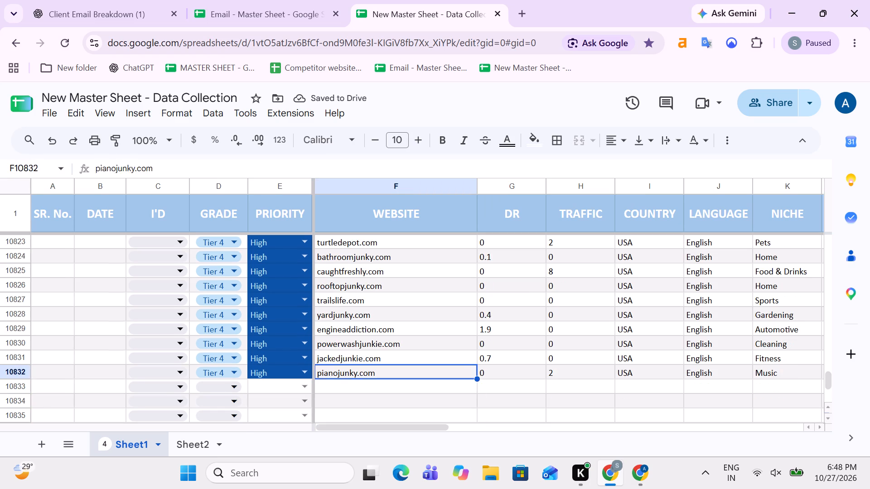
key(Right)
key(Left)
key(Up)
key(Up)
key(Up)
key(Up)
key(Up)
key(Up)
key(Up)
key(Up)
key(Up)
key(Up)
key(Up)
key(Up)
key(Up)
key(Up)
key(Up)
key(Up)
key(Up)
key(Up)
key(Up)
key(Up)
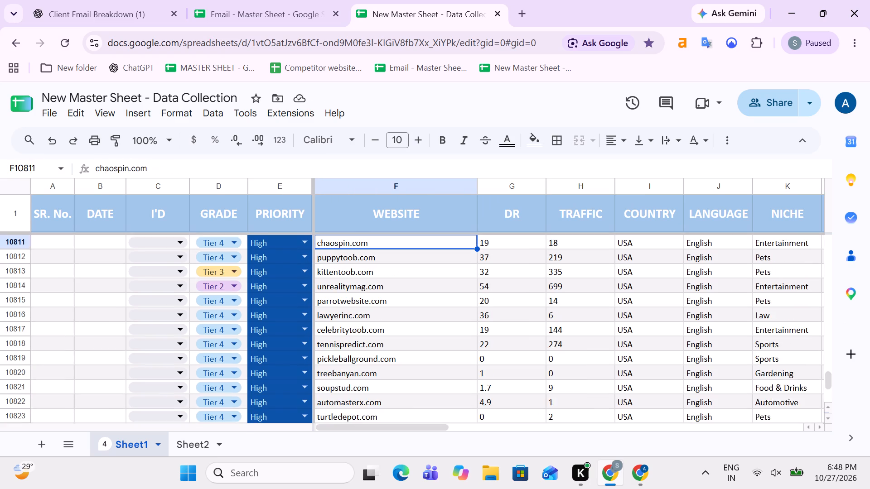
key(Up)
key(Up)
key(Up)
key(Up)
key(Up)
Set the website type of wheredmysanitygo.com in row 10809 to Unique.
key(Down)
key(Down)
key(Down)
key(Left)
key(Right)
key(Right)
key(Right)
key(Right)
key(Right)
key(Right)
key(Right)
key(Right)
key(Right)
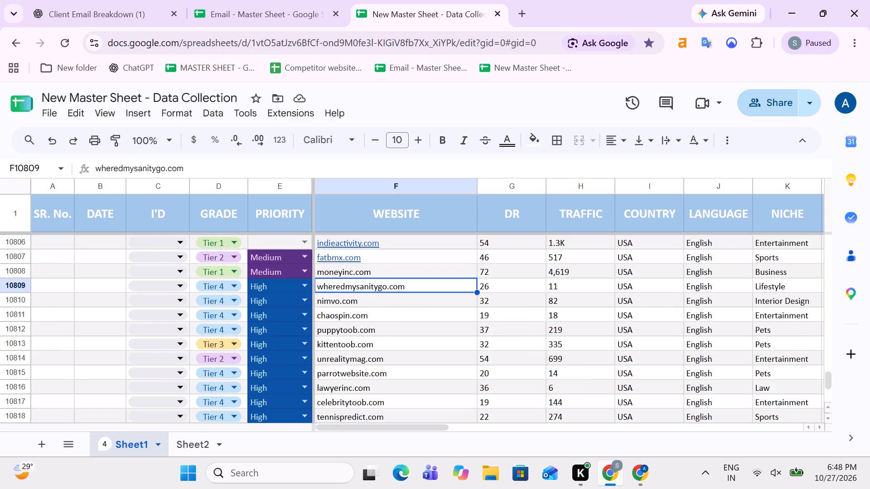
key(Right)
key(Right)
key(Right)
key(Left)
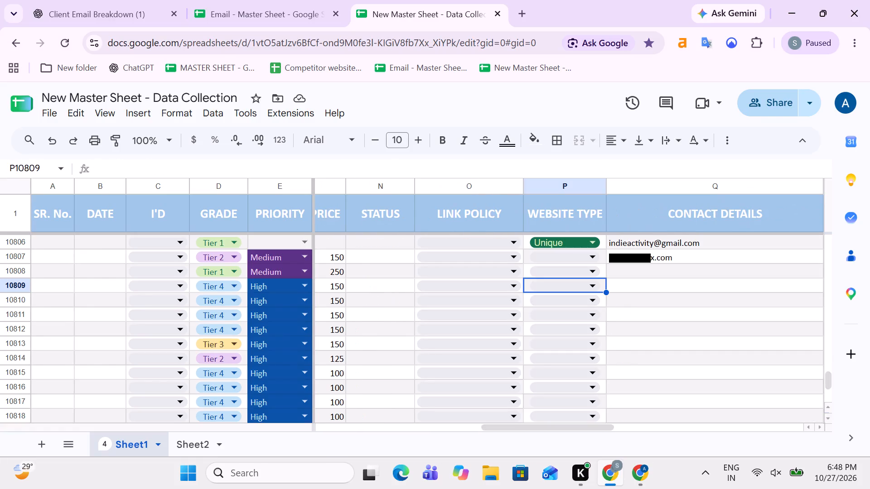
key(u)
key(Down)
key(Return)
key(Up)
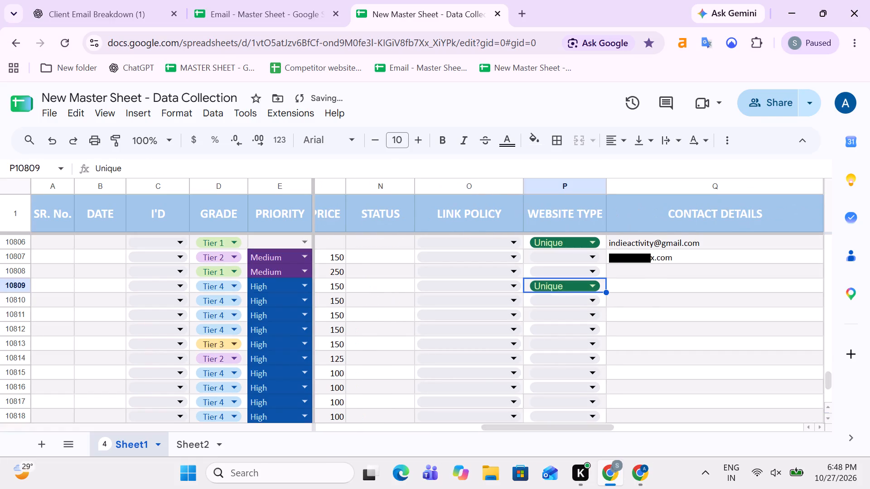
Copy the Unique website type from row 10809 to the rest of the new batch, down to pianojunky.com in row 10832.
key(ctrl+c)
key(Left)
key(Left)
key(Left)
key(Left)
key(Left)
key(Right)
key(Right)
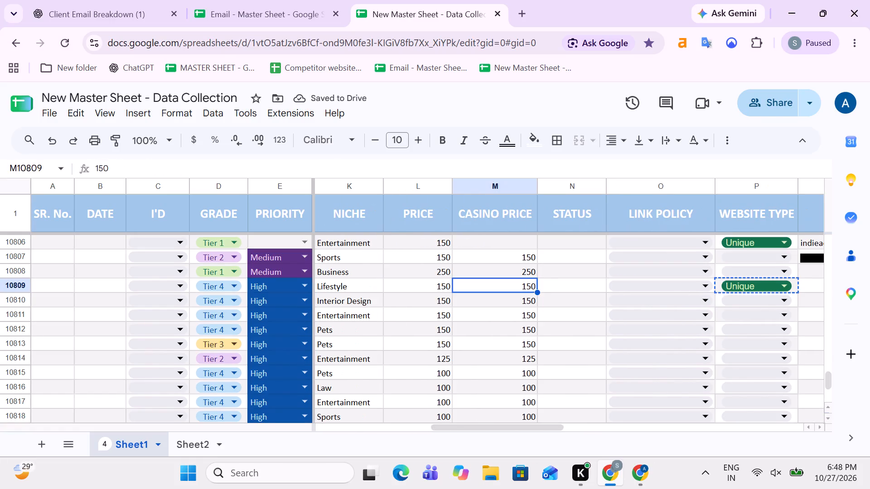
key(ctrl+Down)
key(Down)
key(Up)
key(Right)
key(Right)
key(Right)
key(ctrl+v)
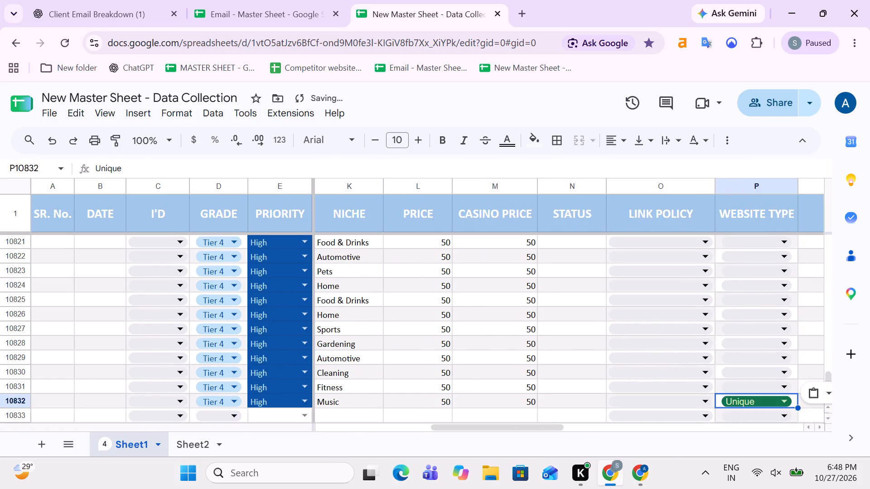
key(ctrl+shift+Up)
key(shift+Down)
key(ctrl+v)
key(Down)
key(Up)
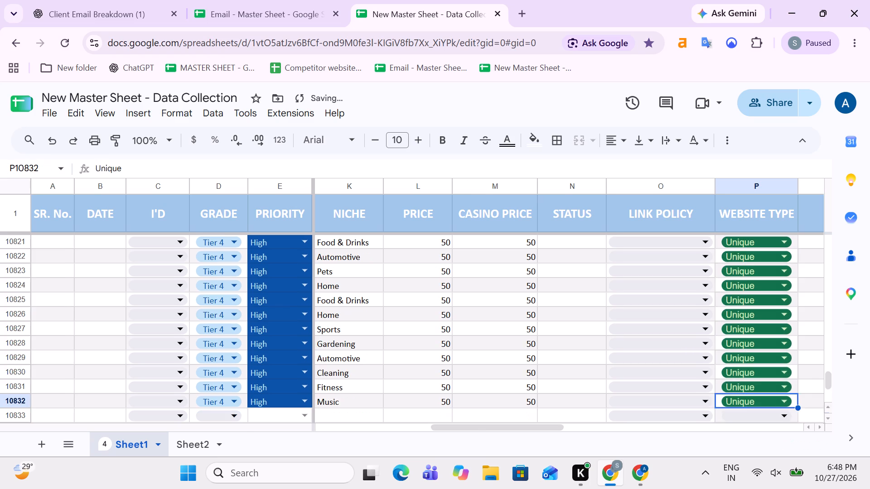
Review the moneyinc.com entry in row 10808 across its columns, including contact details and file version.
key(Right)
key(ctrl+Up)
key(Up)
key(Down)
key(Down)
key(Down)
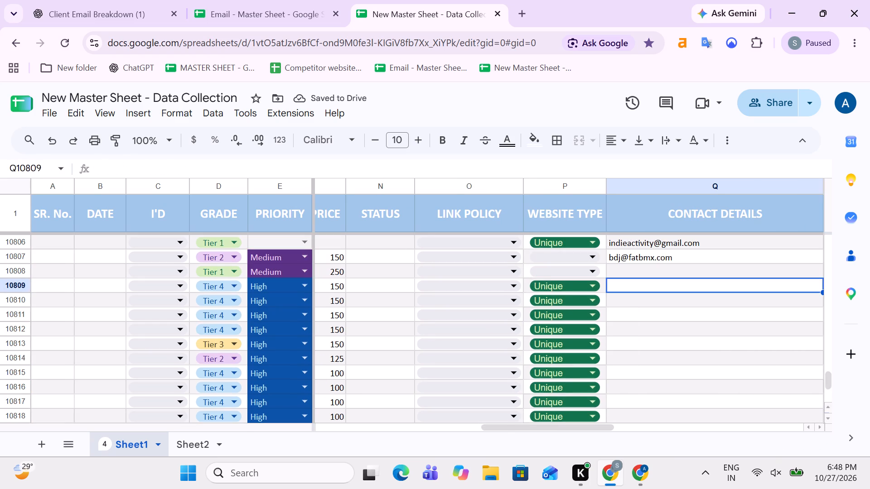
key(Up)
key(Right)
key(Left)
key(Left)
key(Left)
key(Left)
key(Left)
key(Left)
key(Left)
key(Left)
key(Left)
key(Left)
key(Left)
key(Left)
key(Left)
key(Left)
key(Left)
key(Left)
key(Left)
key(Left)
key(Right)
key(Right)
key(Right)
key(Right)
key(Right)
key(Right)
key(Right)
key(Right)
key(Right)
key(Right)
key(Right)
key(Right)
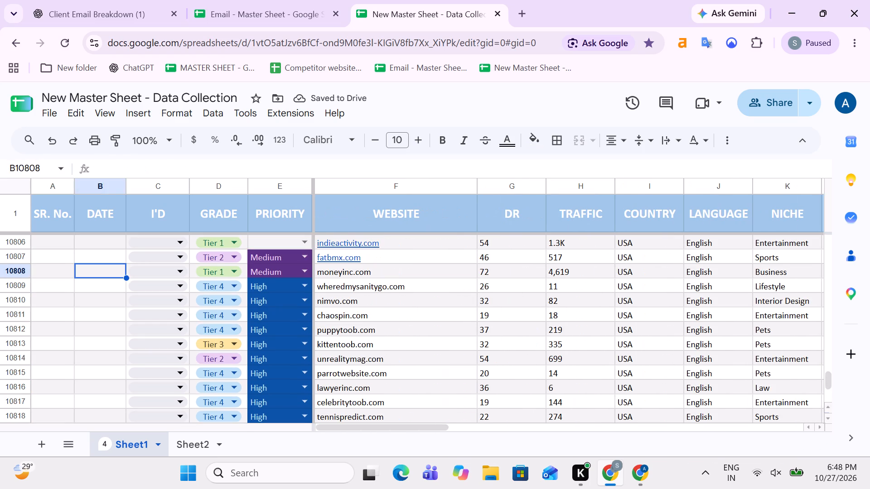
key(Right)
key(Right)
key(Right)
key(Right)
key(Right)
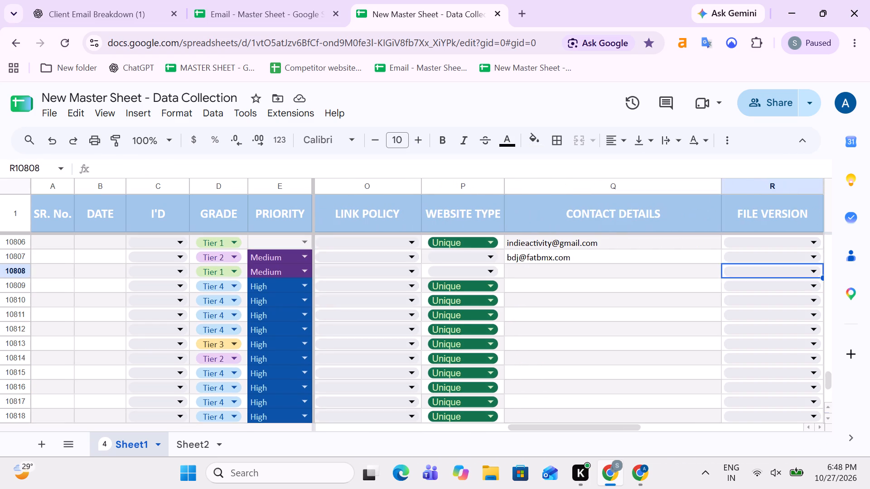
Close the tennispredict.com search page and copy the publisher's email address from Gmail into the contact details of moneyinc.com in row 10808.
key(Left)
key(alt+Tab)
click(336, 17)
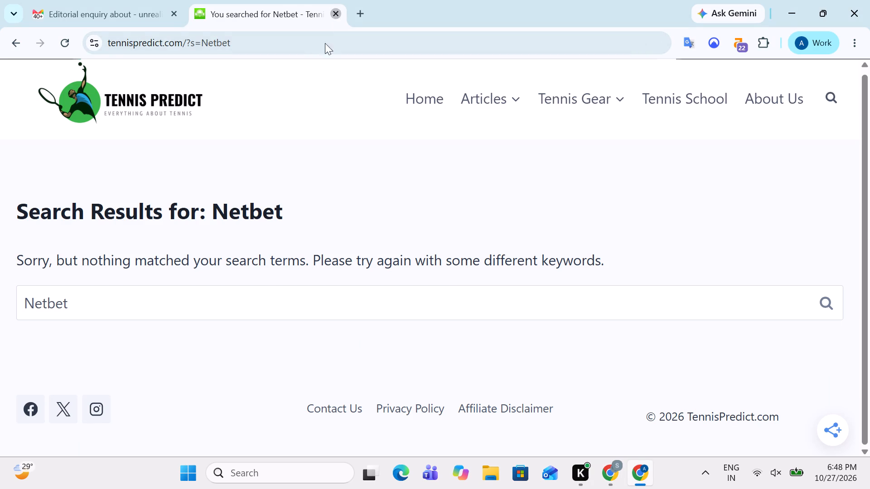
scroll(329, 318, up, 4)
scroll(316, 246, up, 2)
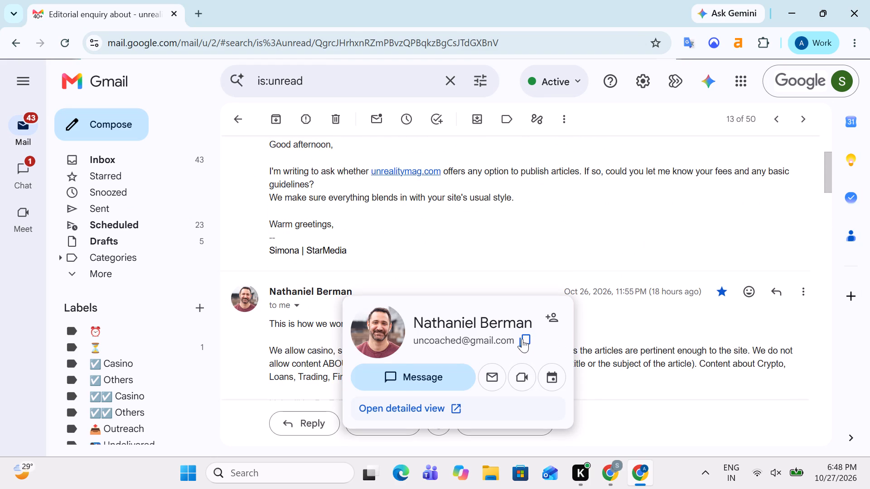
click(522, 339)
key(alt+Tab)
key(ctrl+v)
key(Right)
key(Left)
Copy the contact email from row 10808 to the contact details of rows 10809 through 10832.
key(ctrl+c)
key(Down)
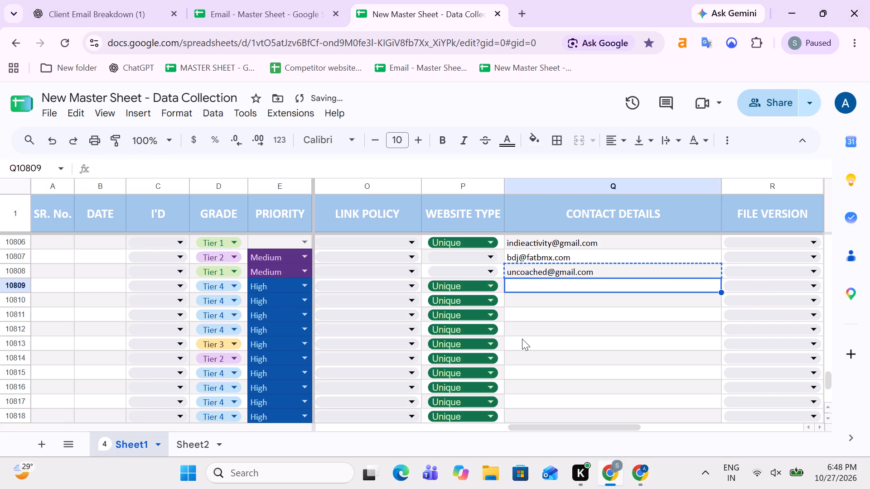
key(Left)
key(Right)
key(Left)
key(ctrl+Down)
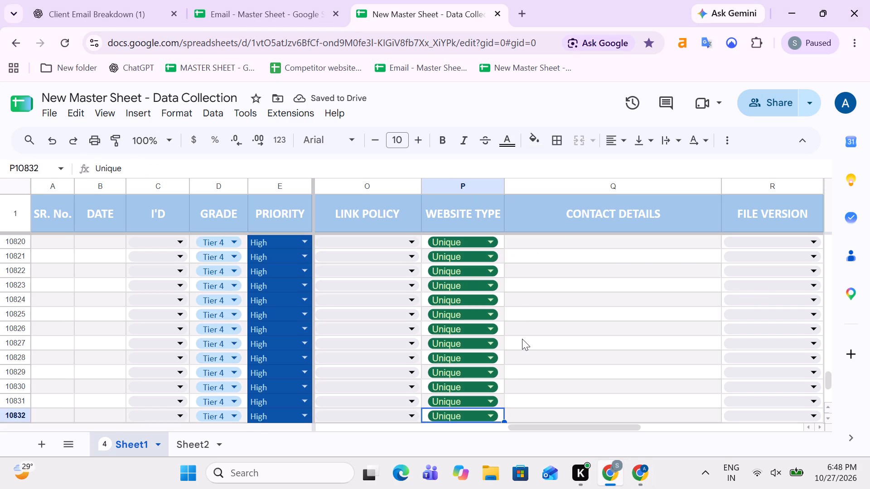
key(Down)
key(Up)
key(Right)
key(ctrl+v)
key(ctrl+shift+Up)
key(shift+Down)
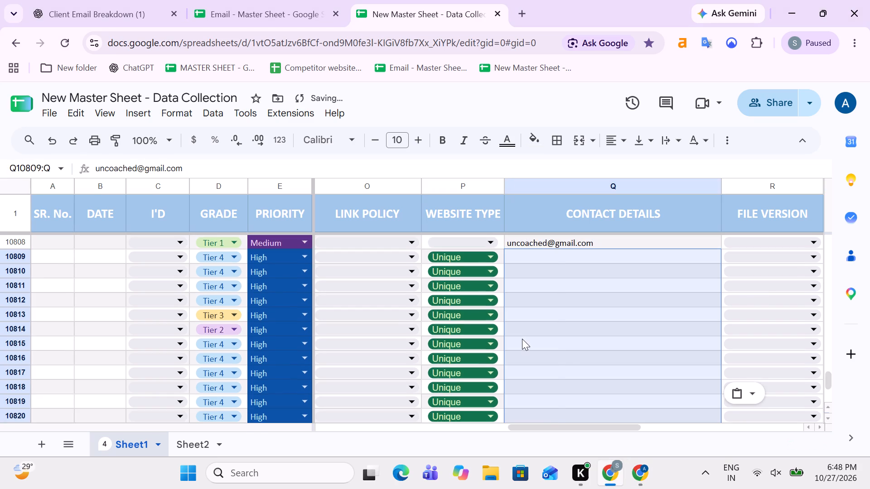
key(ctrl+v)
Fill the contact details cells of rows 10808 to 10832 with light green to group this publisher's websites.
key(shift+Up)
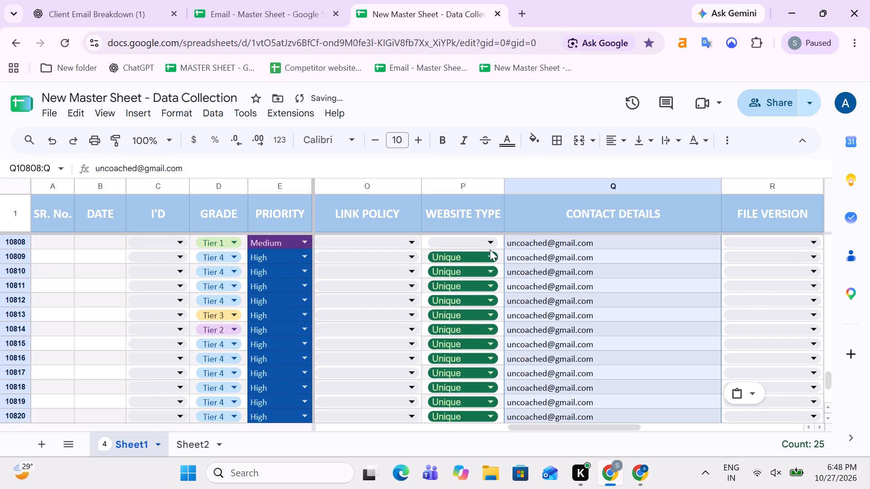
click(523, 141)
click(522, 148)
click(533, 148)
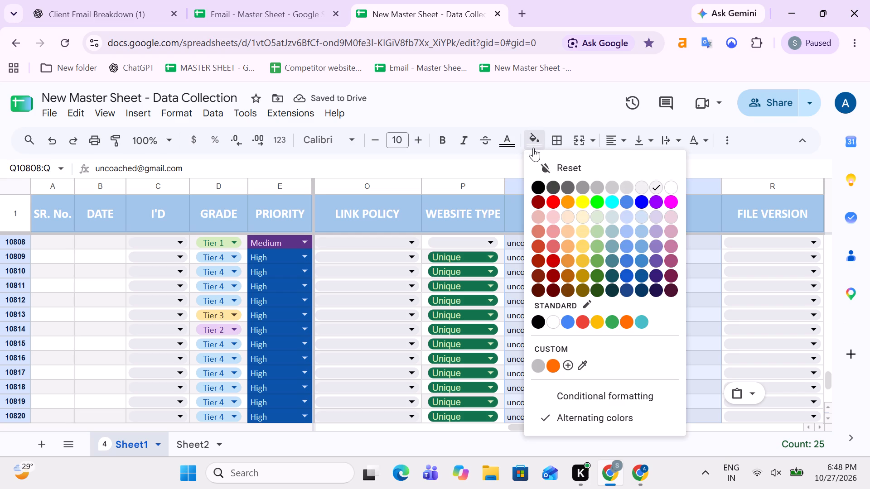
click(597, 217)
Review the contact details and their group colours from the new batch up to row 10800.
key(Up)
key(Up)
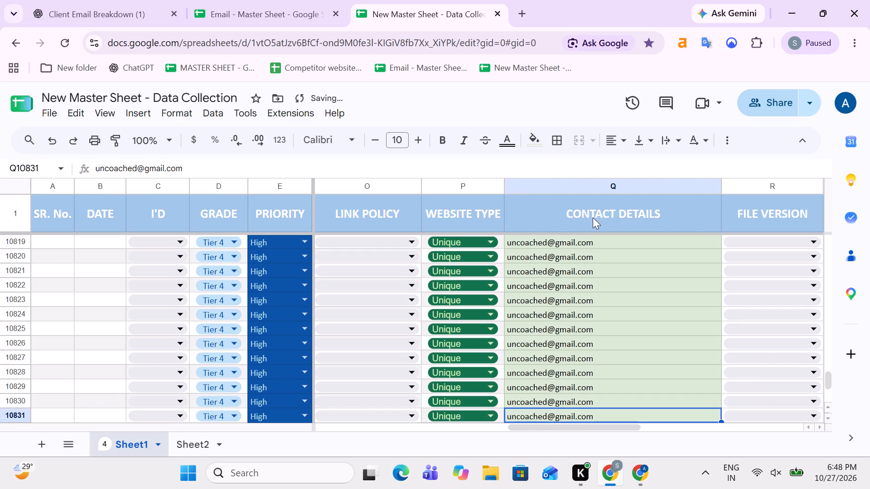
key(Up)
key(Up)
key(Up)
key(Up)
key(Up)
key(Up)
key(Up)
key(Up)
key(Up)
key(Up)
key(Up)
key(Up)
key(Up)
key(Up)
key(Up)
key(Up)
key(Up)
key(Up)
key(Up)
key(Up)
key(Up)
key(Up)
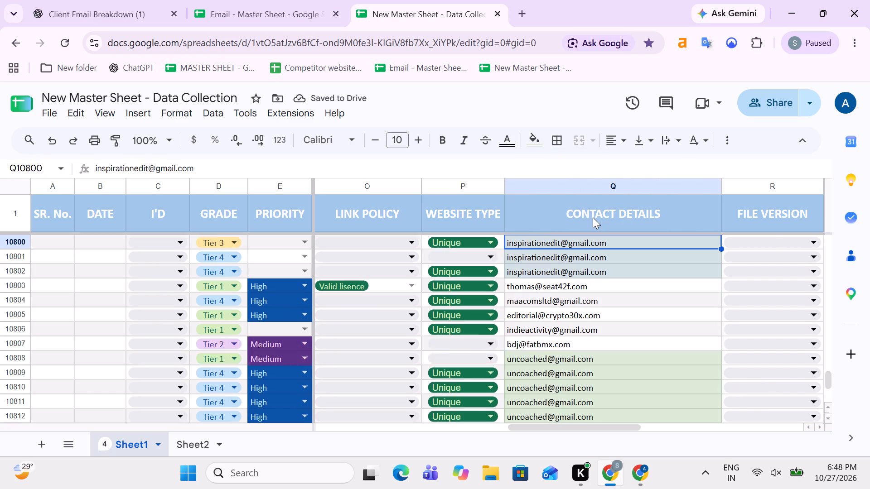
key(Down)
key(Down)
key(Down)
key(Down)
key(Down)
key(Down)
key(Down)
key(Down)
key(Down)
key(Down)
key(Down)
key(Down)
key(Up)
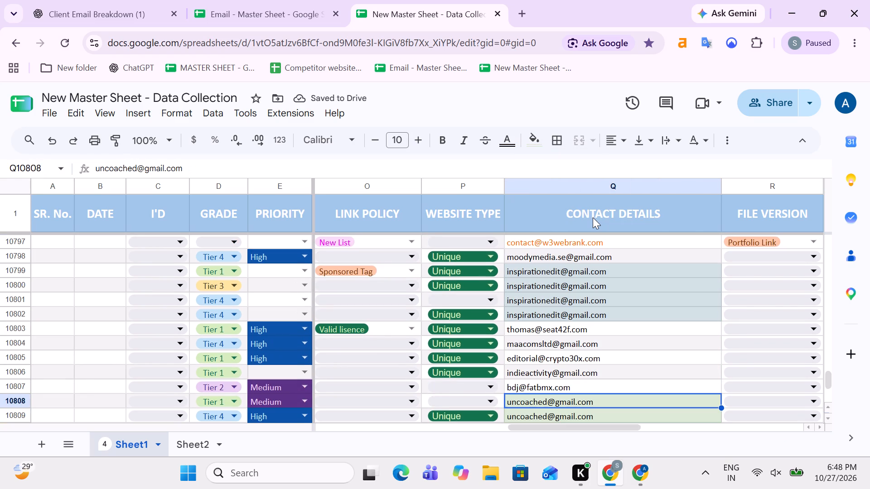
Check the new batch's grades, priorities, websites and metrics from row 10808 down to the last filled row, 10832.
key(Left)
key(Left)
key(Left)
key(Left)
key(Left)
key(Left)
key(Left)
key(Left)
key(Left)
key(Left)
key(Left)
key(Left)
key(Left)
key(Left)
key(Left)
key(Left)
key(Left)
key(Left)
key(Left)
key(Left)
key(Right)
key(Right)
key(Right)
key(Right)
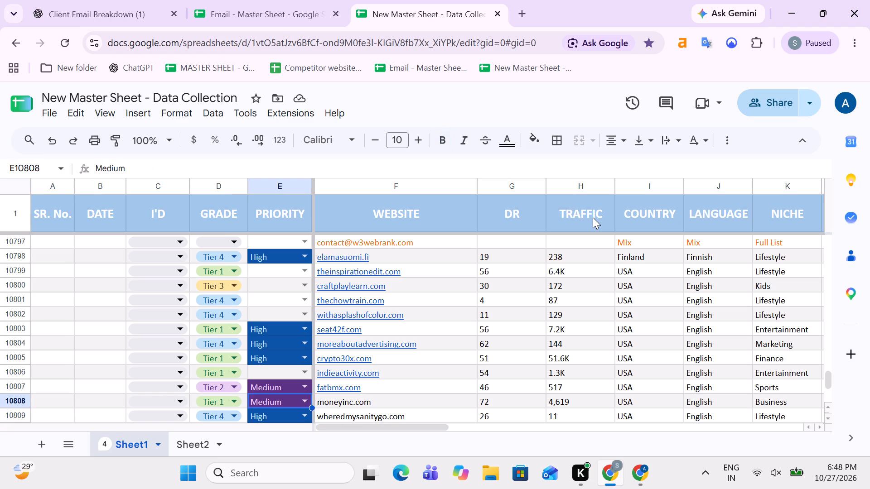
key(Right)
key(ctrl+Down)
key(Down)
key(Down)
key(Down)
key(Up)
key(Up)
key(Up)
key(Right)
key(Right)
key(Right)
key(Right)
key(Right)
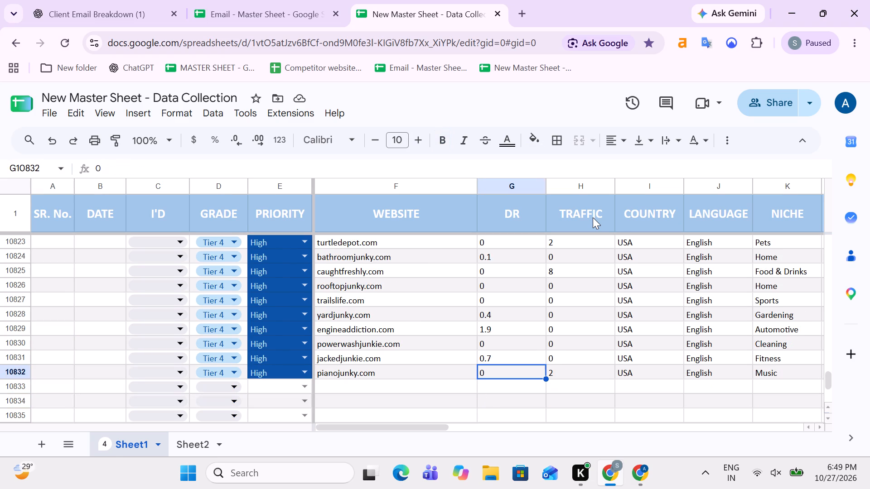
Review the pianojunky.com entry in row 10832 across its columns, including grade, priority, metrics, niche and prices.
key(Left)
key(Left)
key(Left)
key(Left)
key(Left)
key(Left)
key(Left)
key(Left)
key(Left)
key(Left)
key(Left)
key(Left)
key(Left)
key(Right)
key(Right)
key(Right)
key(Right)
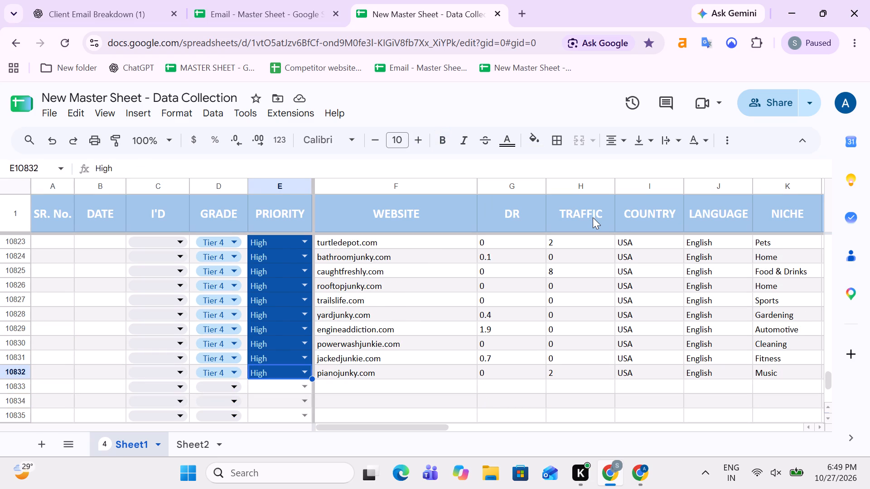
key(Right)
key(Right)
key(Right)
key(Right)
key(Right)
key(Right)
key(Right)
key(Right)
key(Right)
key(Right)
key(Right)
key(Right)
key(Right)
key(Right)
key(Left)
key(Left)
key(Left)
key(Left)
key(Left)
key(Left)
key(Left)
key(Left)
key(Left)
key(Left)
key(Left)
key(Left)
key(Left)
key(Left)
key(Left)
key(Left)
key(Left)
key(Left)
key(Left)
key(Left)
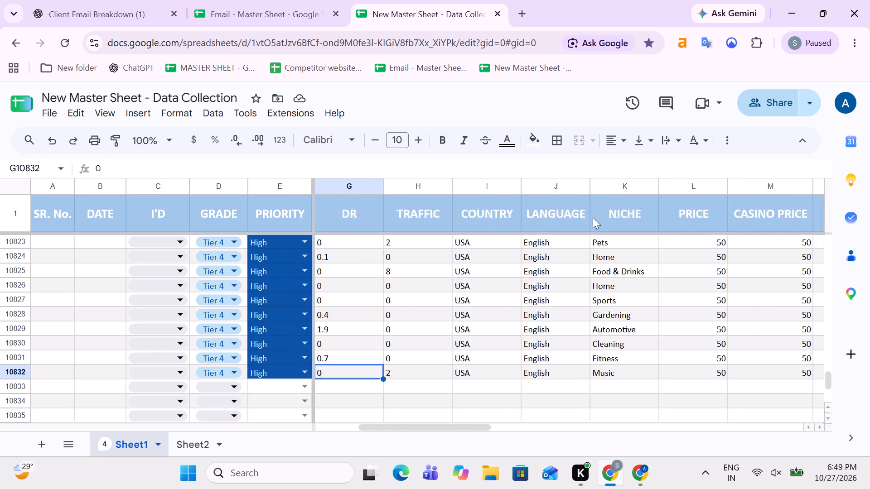
key(Right)
key(Right)
key(Right)
key(Right)
key(Right)
key(alt+Tab)
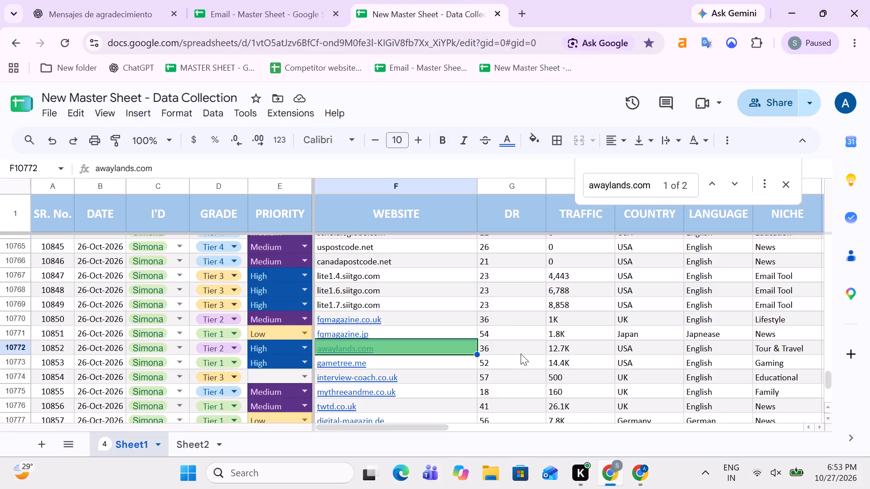
triple_click(628, 186)
key(ctrl+v)
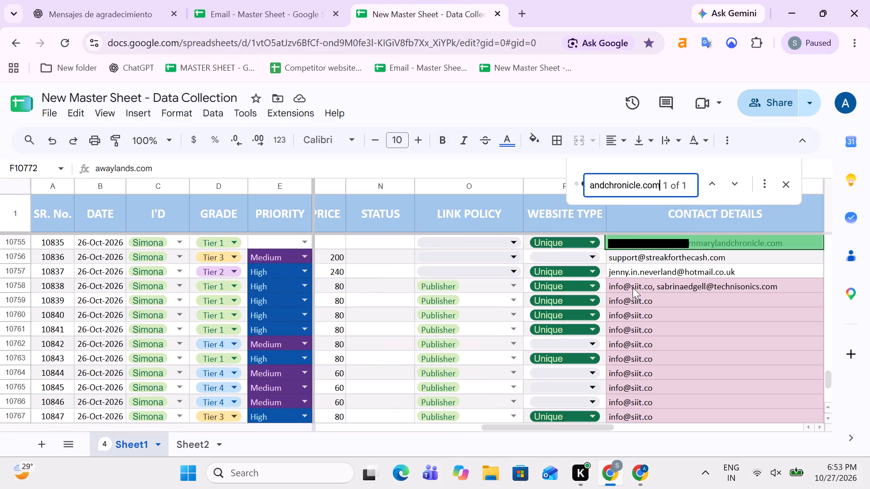
scroll(558, 312, up, 1)
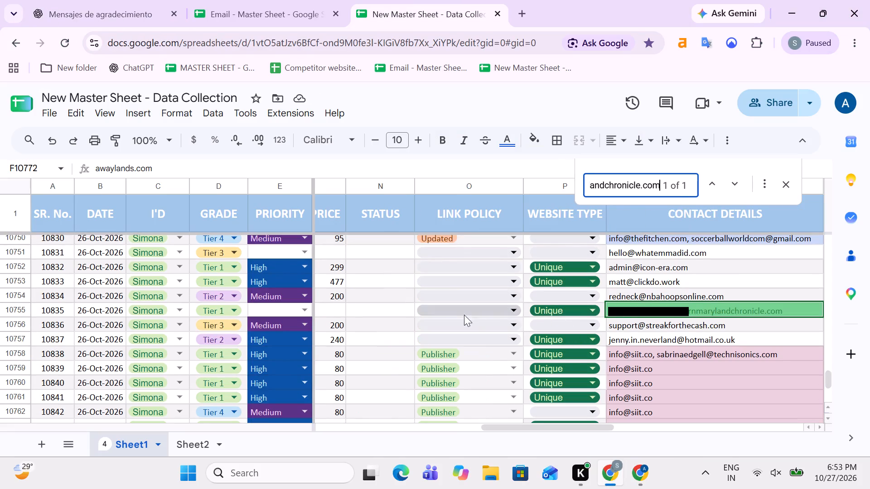
click(387, 312)
key(Left)
key(Left)
key(Left)
key(Left)
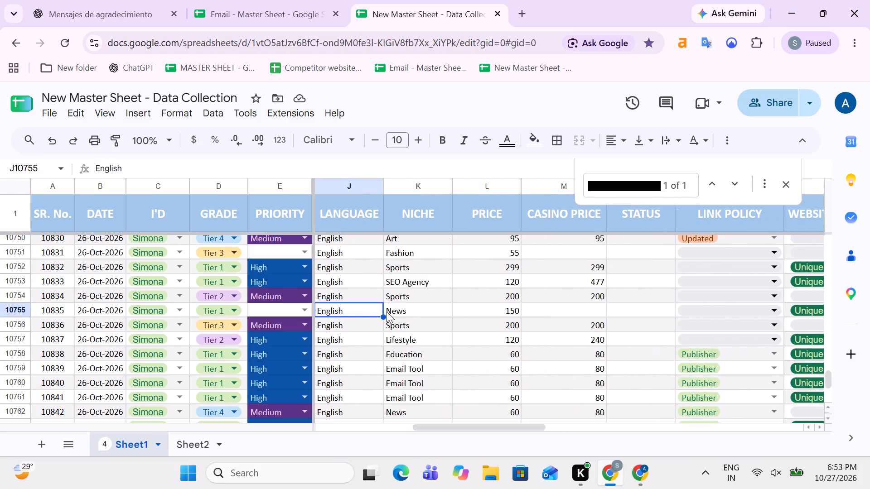
key(Right)
key(Right)
key(Right)
key(Left)
key(alt+Tab)
scroll(271, 346, up, 5)
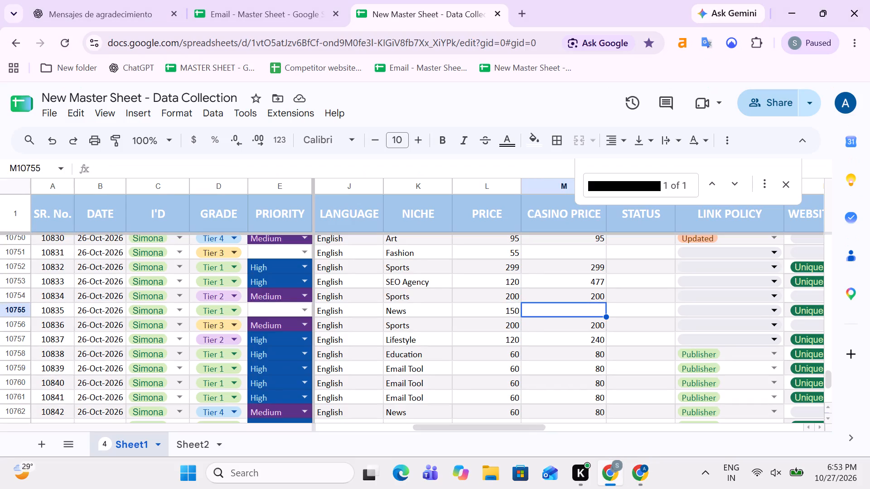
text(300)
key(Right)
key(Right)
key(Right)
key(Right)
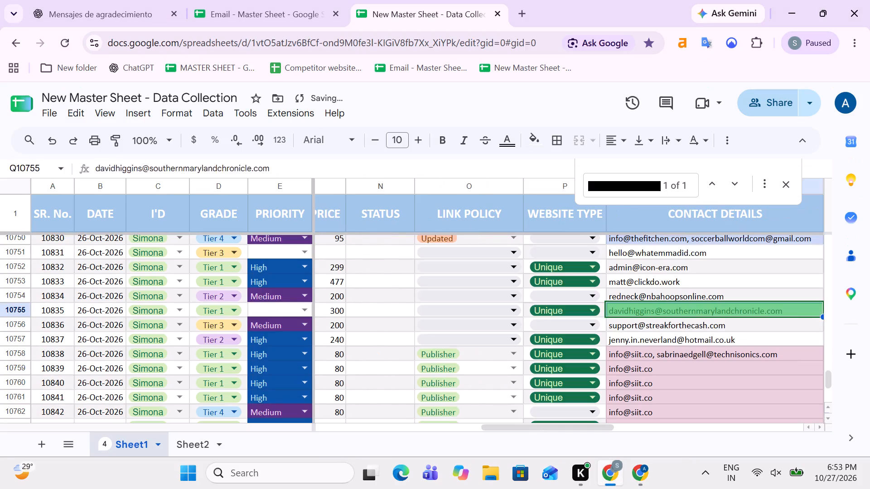
Set the priority of southernmarylandchronicle.com in row 10755 to High and close the sheet search.
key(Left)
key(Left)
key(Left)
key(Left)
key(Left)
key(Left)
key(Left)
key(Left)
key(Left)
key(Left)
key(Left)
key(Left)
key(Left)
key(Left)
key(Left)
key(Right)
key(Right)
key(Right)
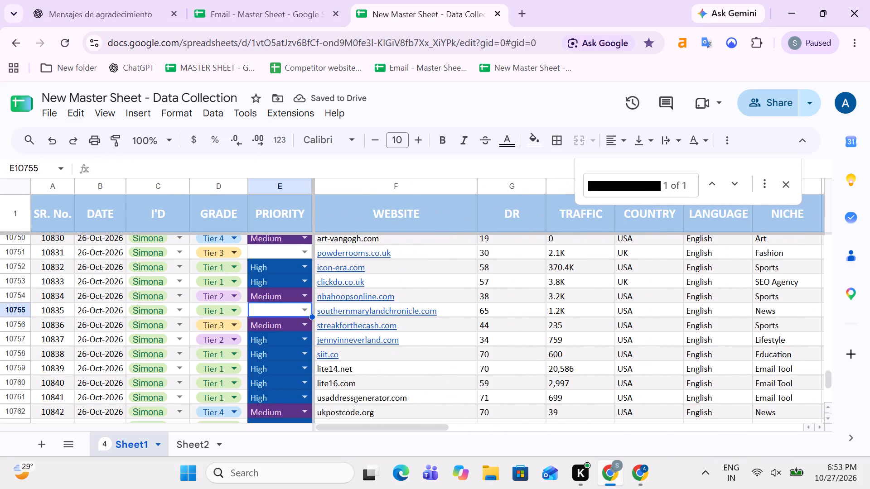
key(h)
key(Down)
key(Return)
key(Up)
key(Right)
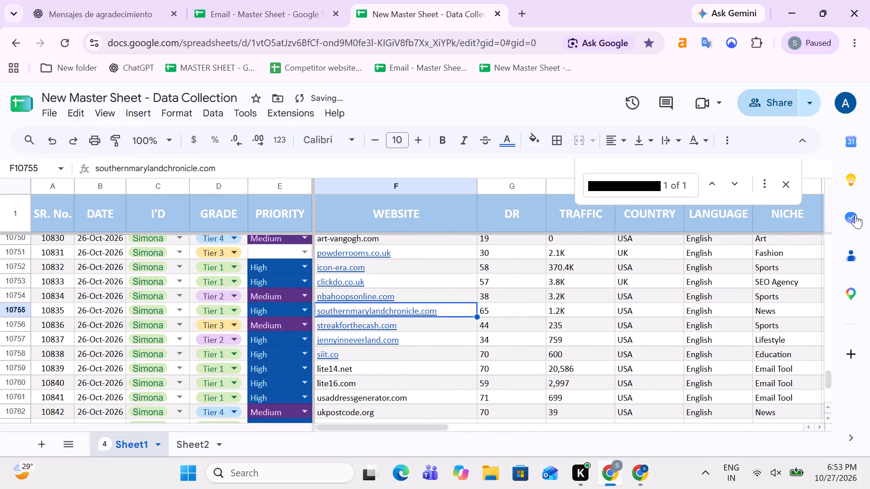
click(790, 186)
key(alt+Tab)
scroll(603, 284, down, 7)
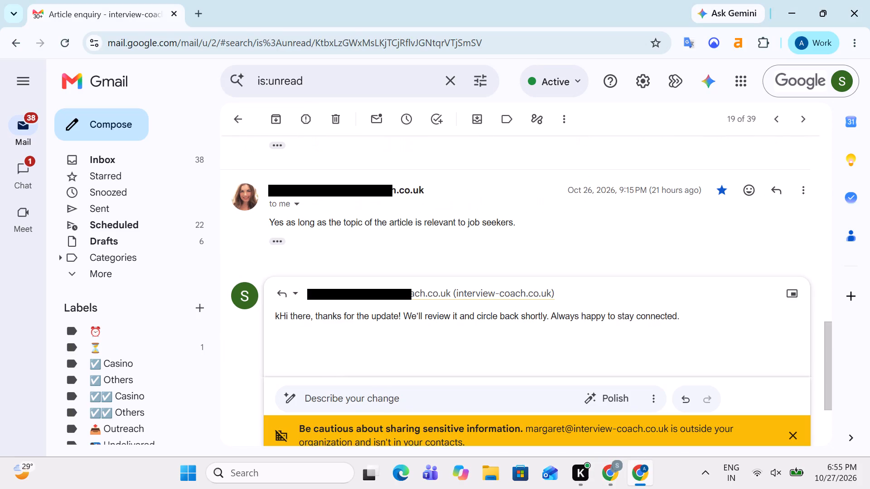
Send the drafted thank-you reply in the interview-coach.co.uk conversation.
key(ctrl+Return)
Replace the hourglass label on the interview-coach.co.uk conversation with the double-checkmark Casino label.
scroll(397, 301, down, 6)
scroll(520, 350, up, 16)
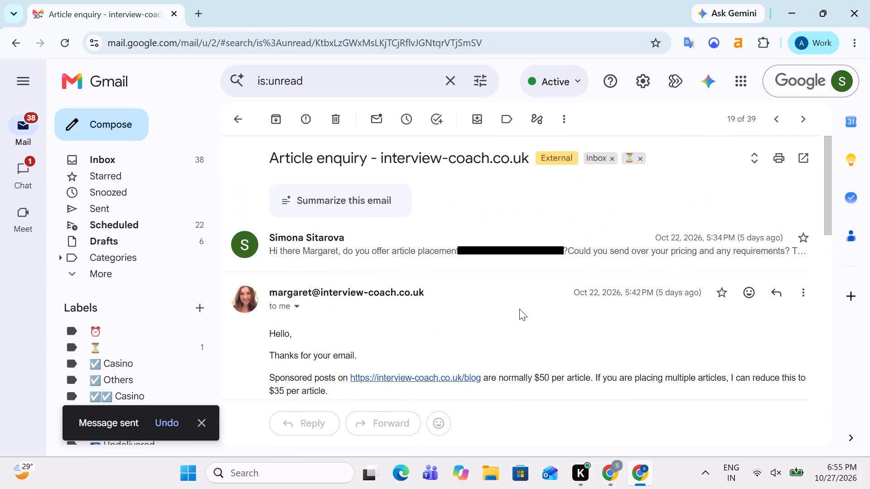
scroll(519, 309, up, 1)
click(513, 119)
click(519, 191)
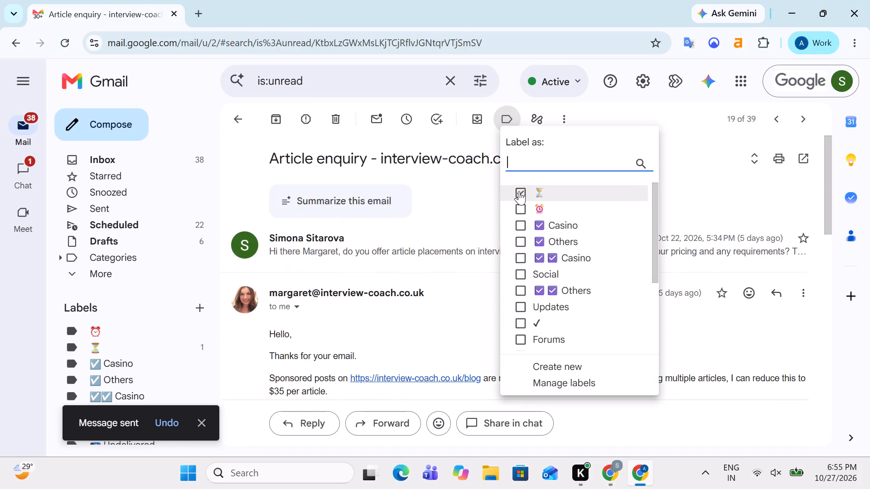
click(572, 255)
scroll(442, 316, down, 14)
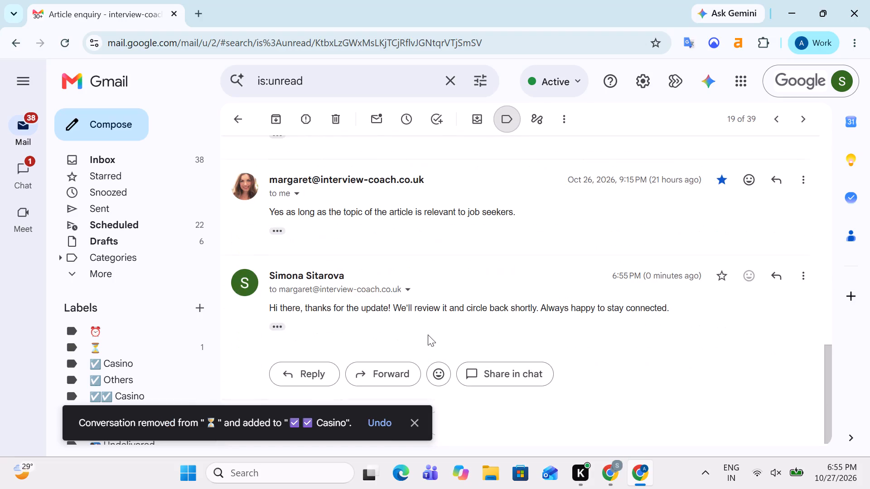
scroll(428, 335, down, 6)
Switch to the New Master Sheet, review the interview-coach.co.uk entry across row 10774, and close the sheet search.
key(alt+Tab)
click(416, 0)
key(Right)
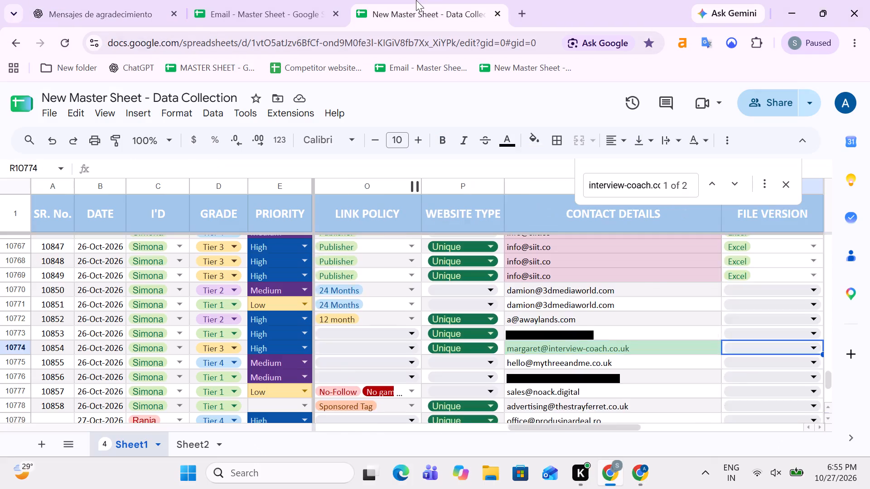
key(Right)
key(Left)
key(Left)
key(Left)
key(Left)
key(Left)
key(Left)
key(Left)
key(Left)
key(Left)
key(Left)
key(Left)
key(Left)
key(Left)
key(Left)
key(Left)
key(Left)
key(Left)
key(Left)
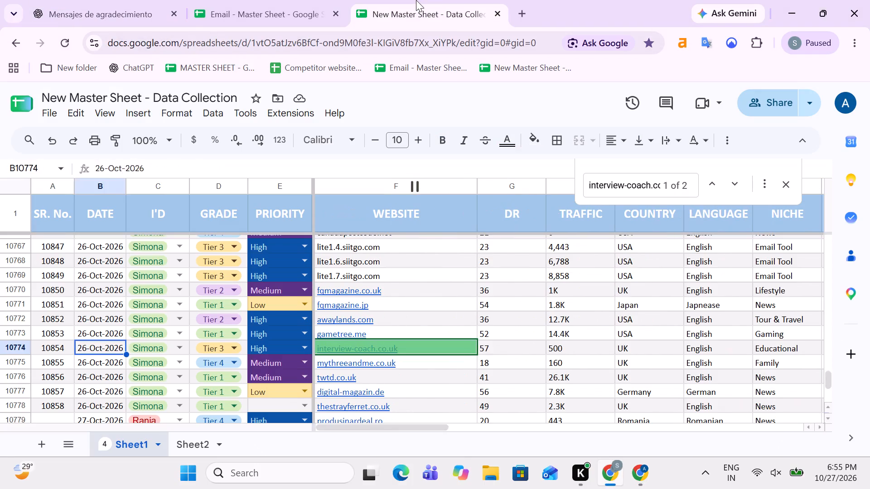
key(Right)
key(Right)
key(Right)
key(Right)
key(Right)
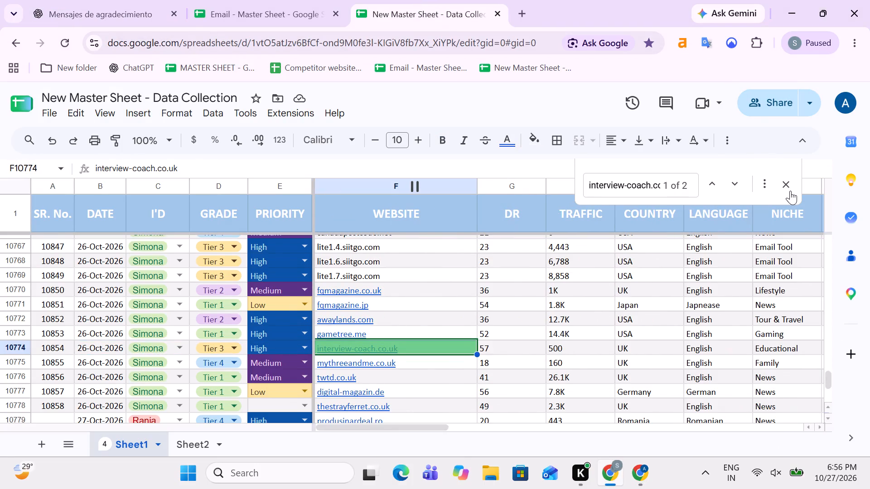
click(786, 186)
key(Right)
key(Right)
key(Right)
key(Right)
key(Right)
key(Right)
key(Right)
key(Right)
key(Right)
key(Right)
key(Right)
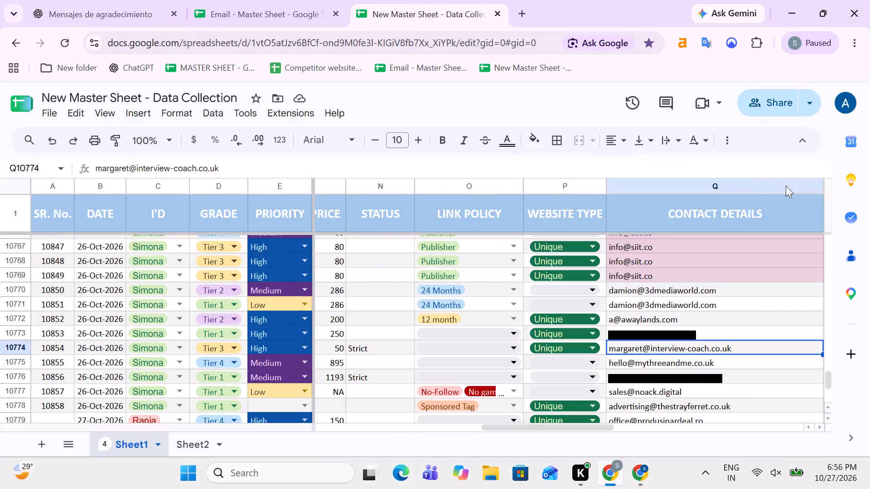
key(Left)
key(Left)
key(Left)
key(Left)
key(Left)
key(Left)
key(Left)
key(Left)
key(Left)
key(Left)
key(Left)
key(Left)
key(Left)
key(Left)
key(Left)
key(Left)
key(Left)
key(Left)
key(Left)
key(Left)
key(Right)
key(Right)
key(Right)
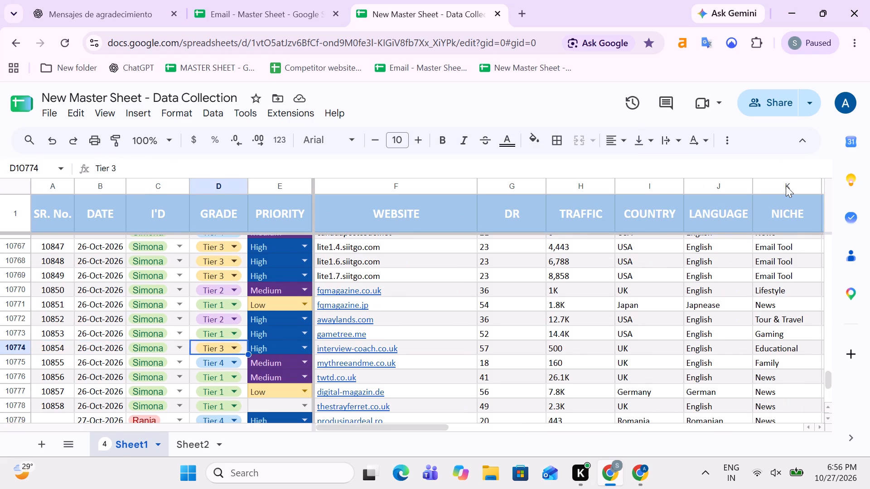
key(Right)
key(Right)
Select the first empty website cell below fakeshoredrive.com, F10834.
key(ctrl+Down)
key(Down)
key(Down)
key(Down)
key(Up)
key(Up)
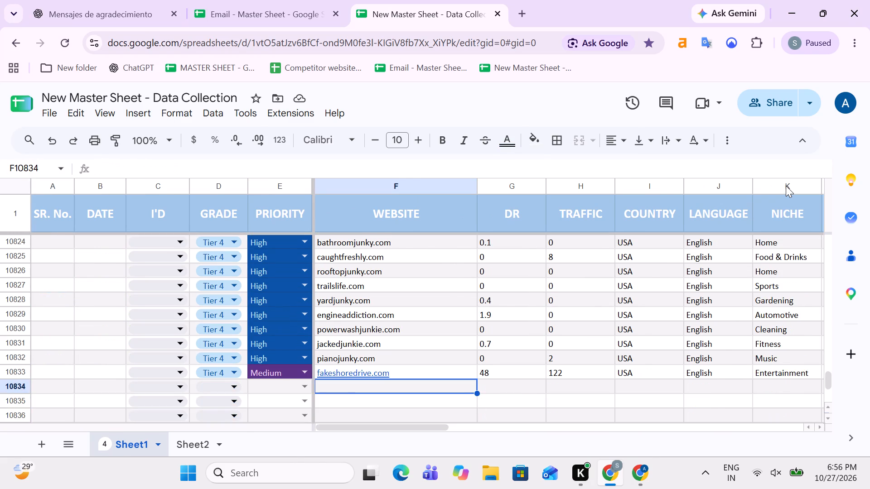
Return to the unread list in Gmail, read the 360quadrants.com follow-up and mark it as unread again.
key(alt+Tab)
scroll(769, 406, down, 1)
scroll(416, 292, up, 2)
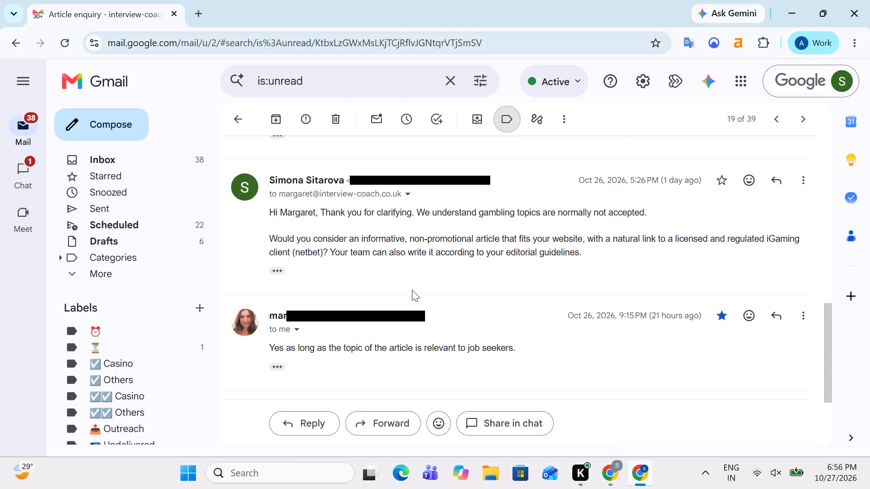
click(228, 111)
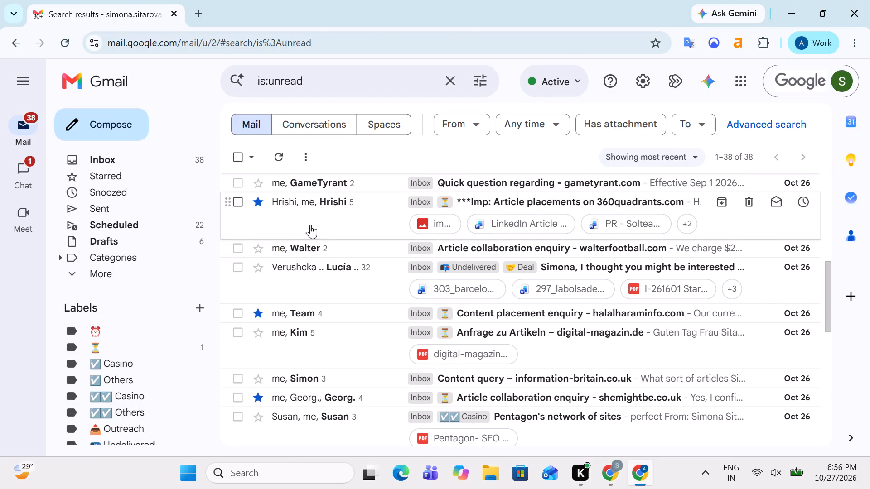
click(330, 218)
scroll(360, 305, down, 4)
scroll(363, 310, up, 2)
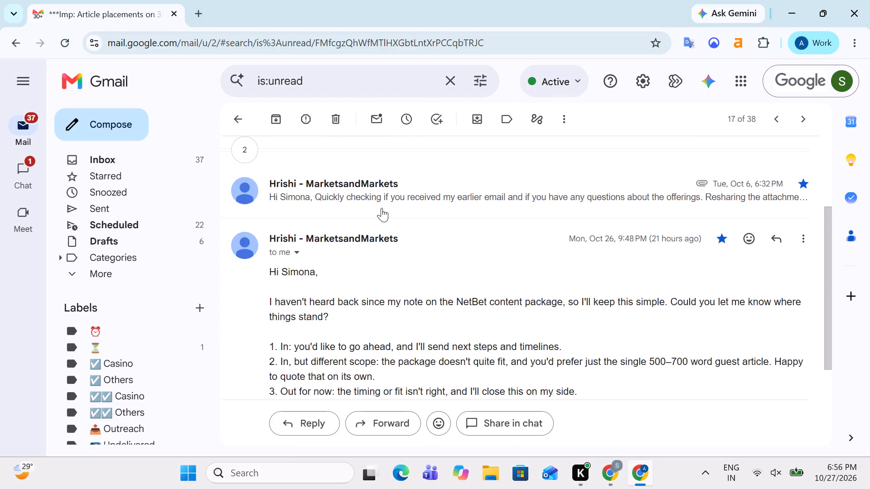
scroll(368, 253, up, 2)
click(372, 117)
Read the rates in the halalharaminfo.com conversation and mark it as unread again.
scroll(377, 302, down, 1)
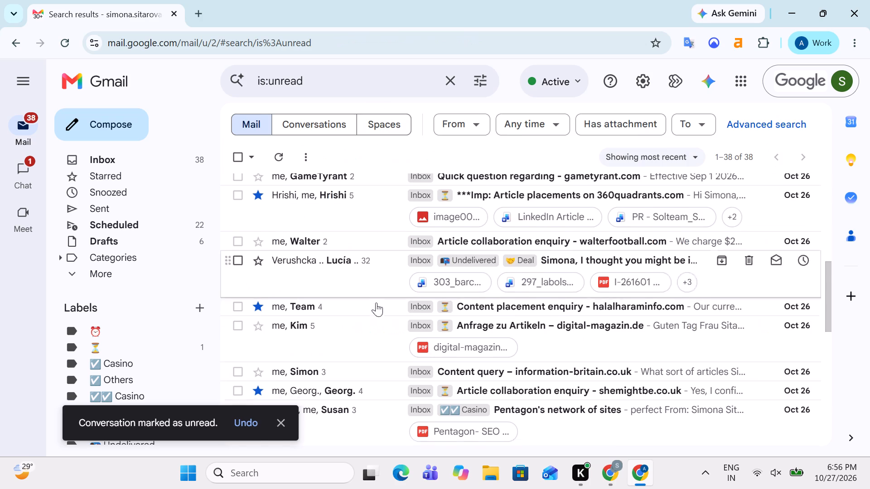
click(330, 240)
scroll(387, 275, down, 2)
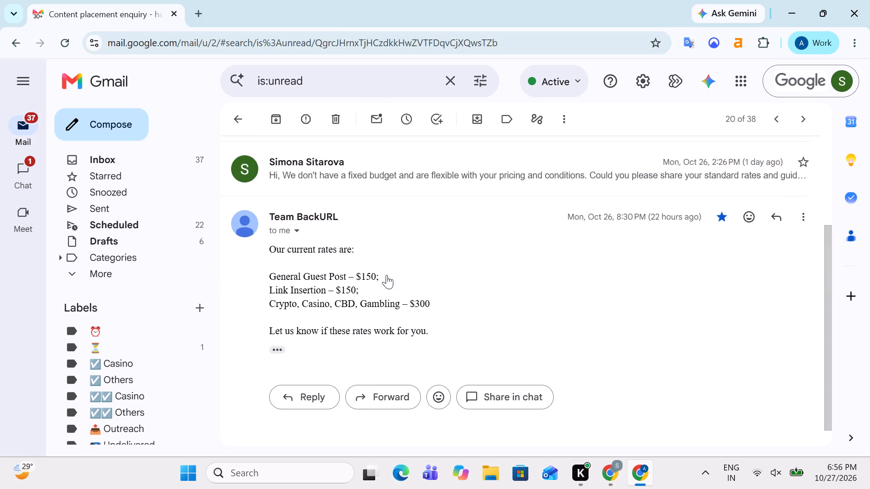
click(373, 110)
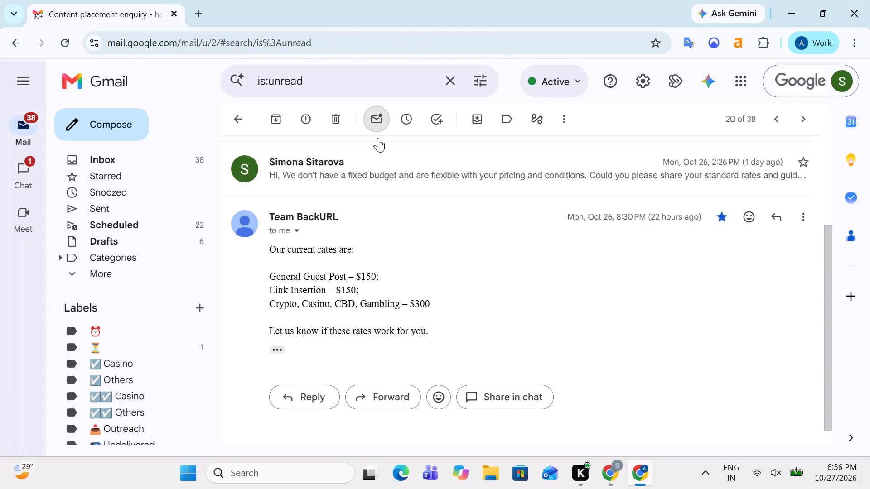